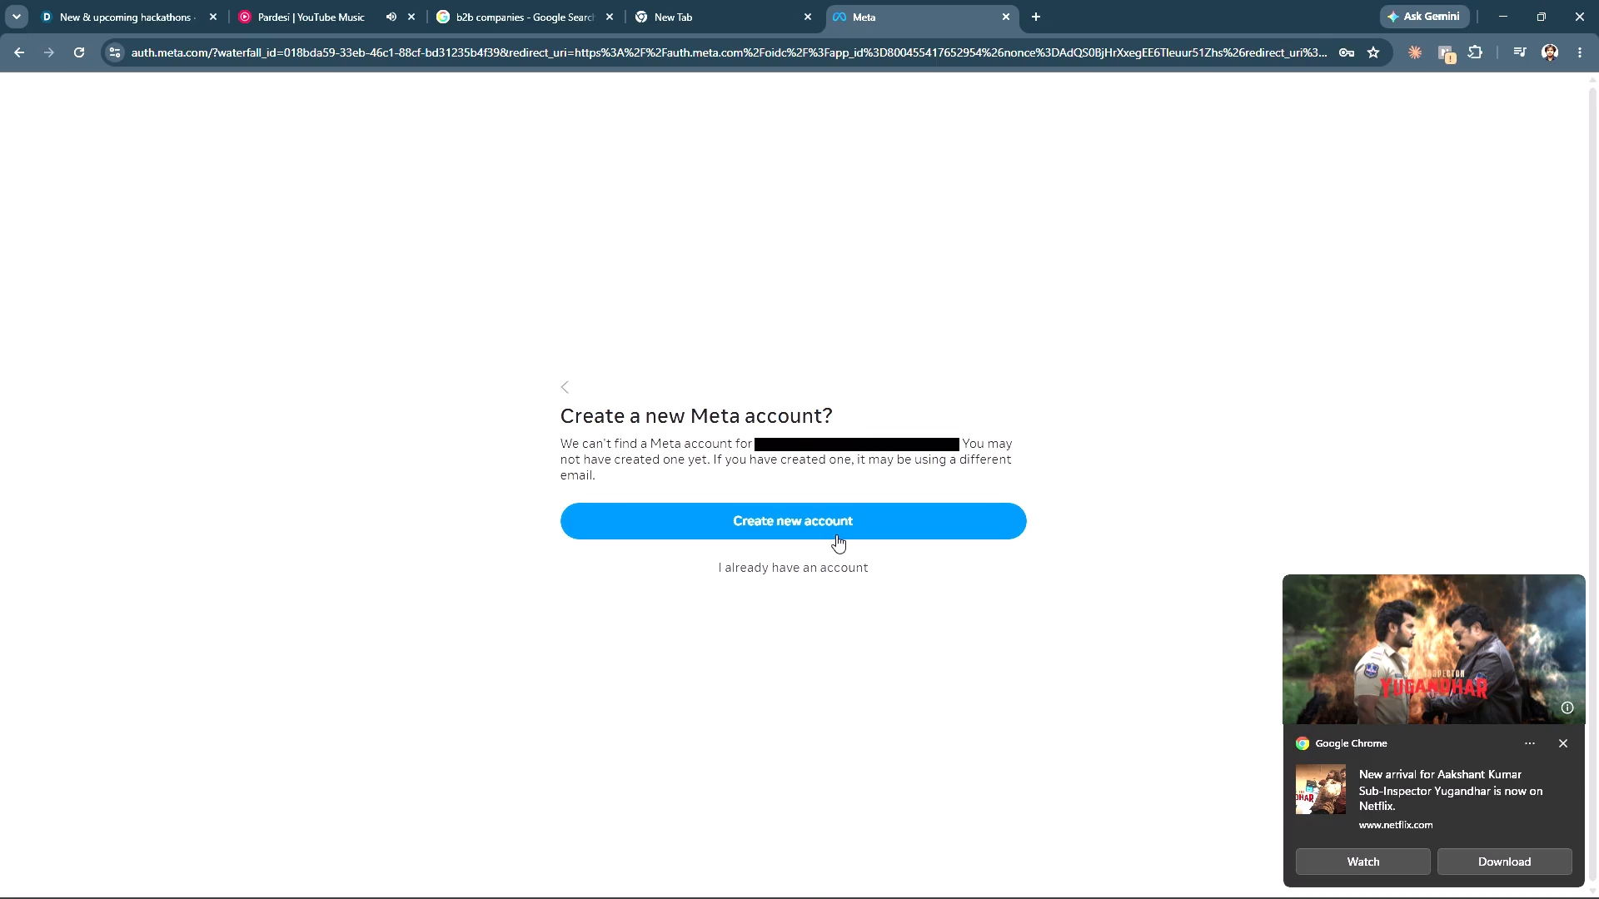
Go back to the Meta login options, continue with Facebook instead of email, and allow the linked account creation.
left_click(833, 563)
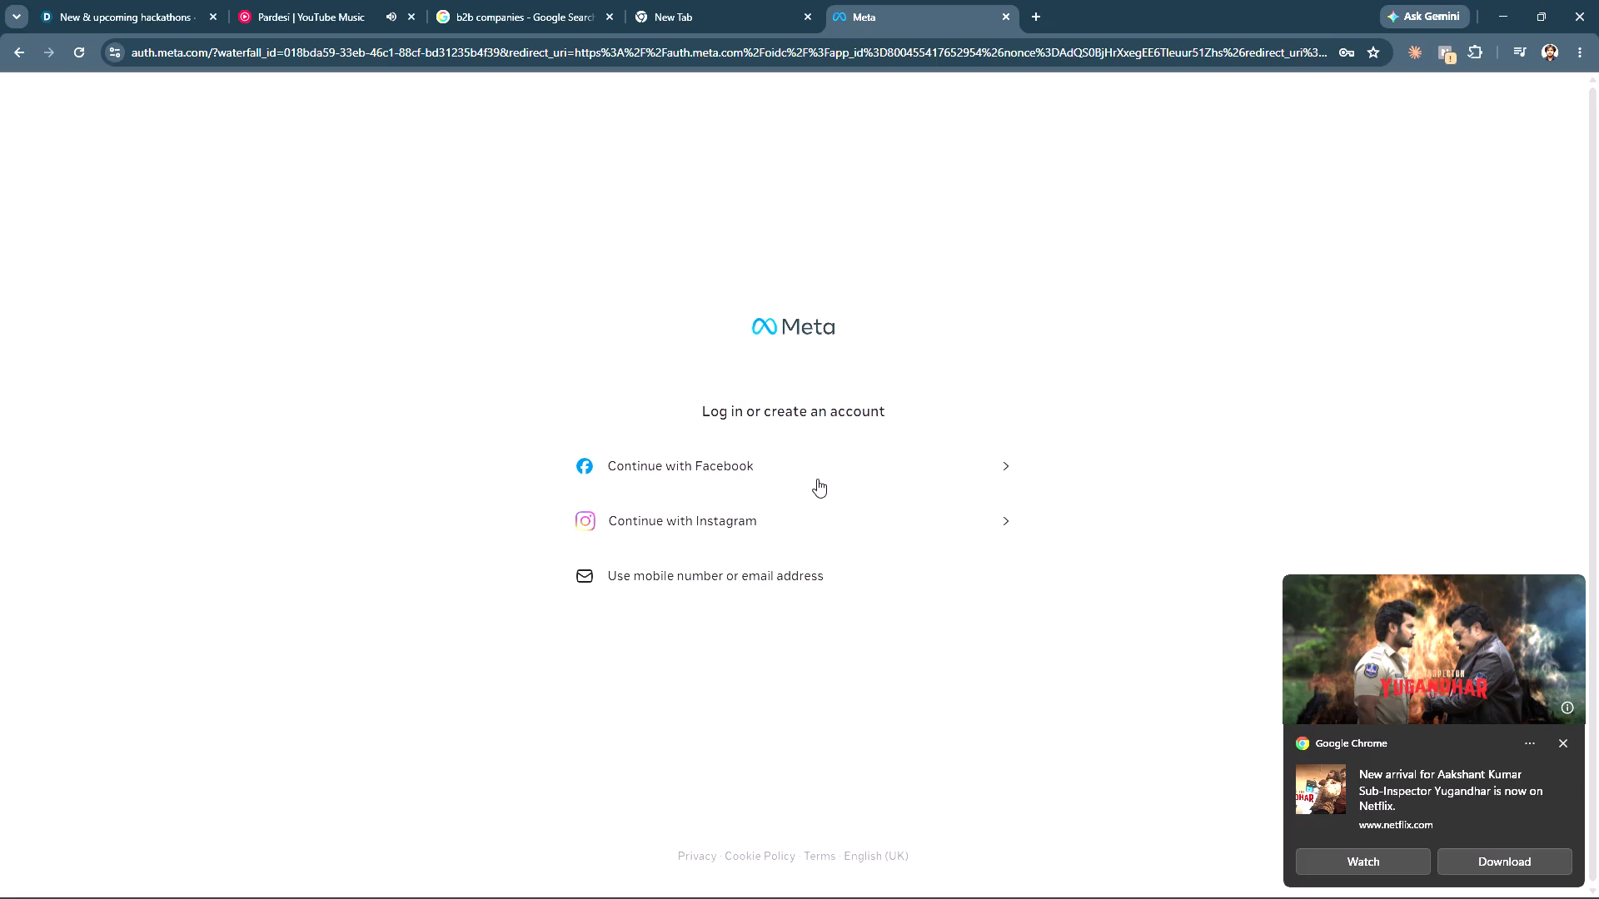
left_click(823, 479)
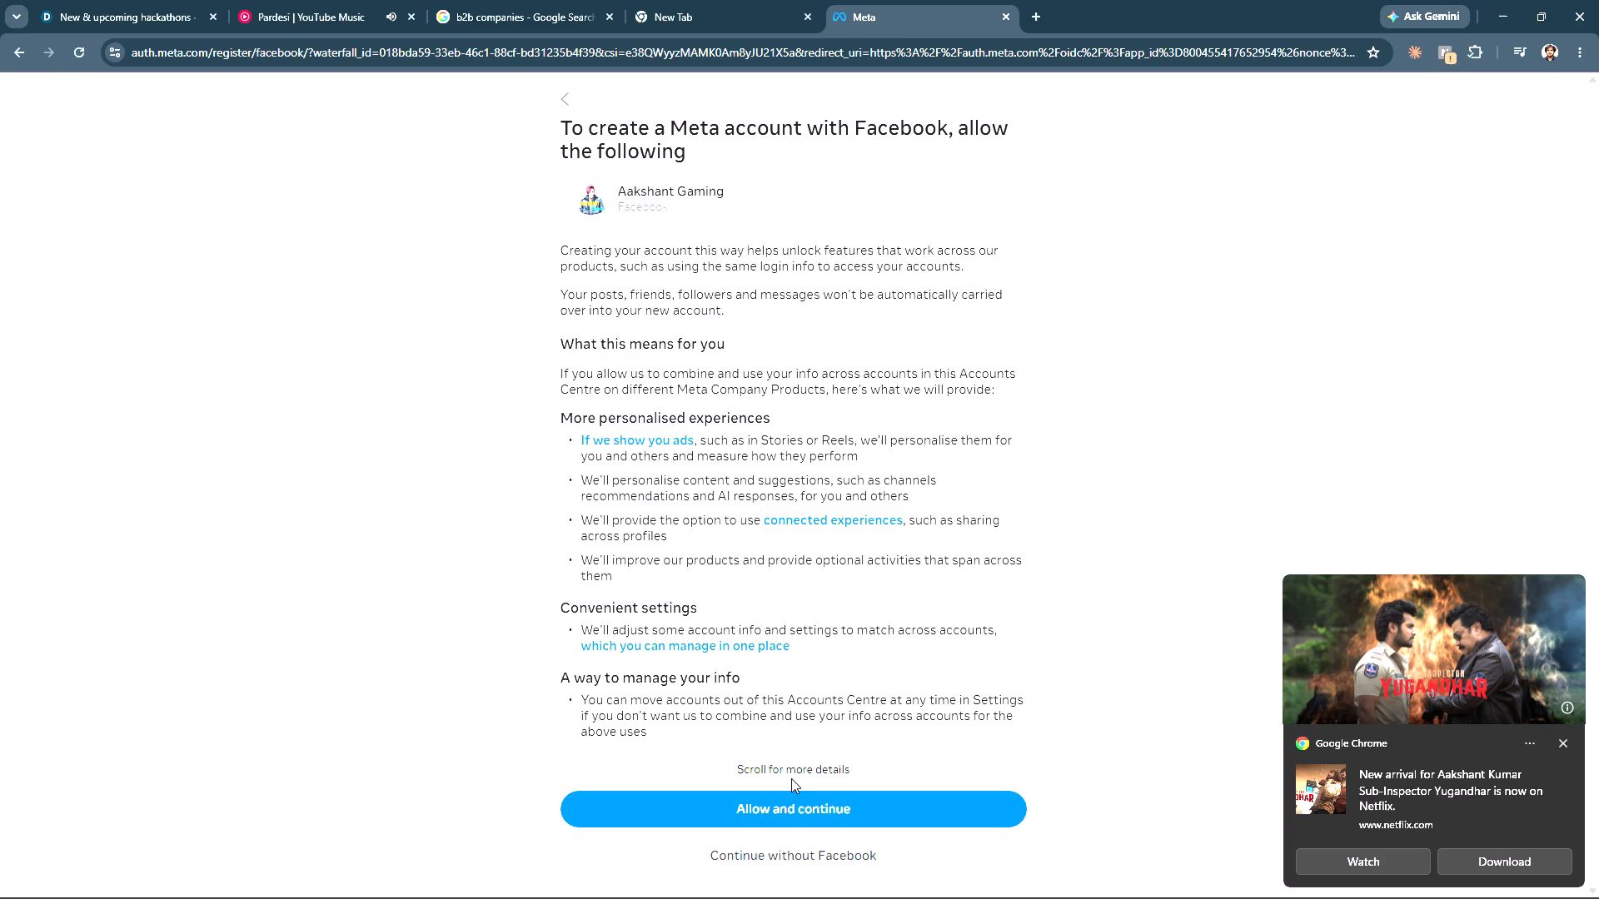
scroll(791, 778, "down", 2)
left_click(797, 816)
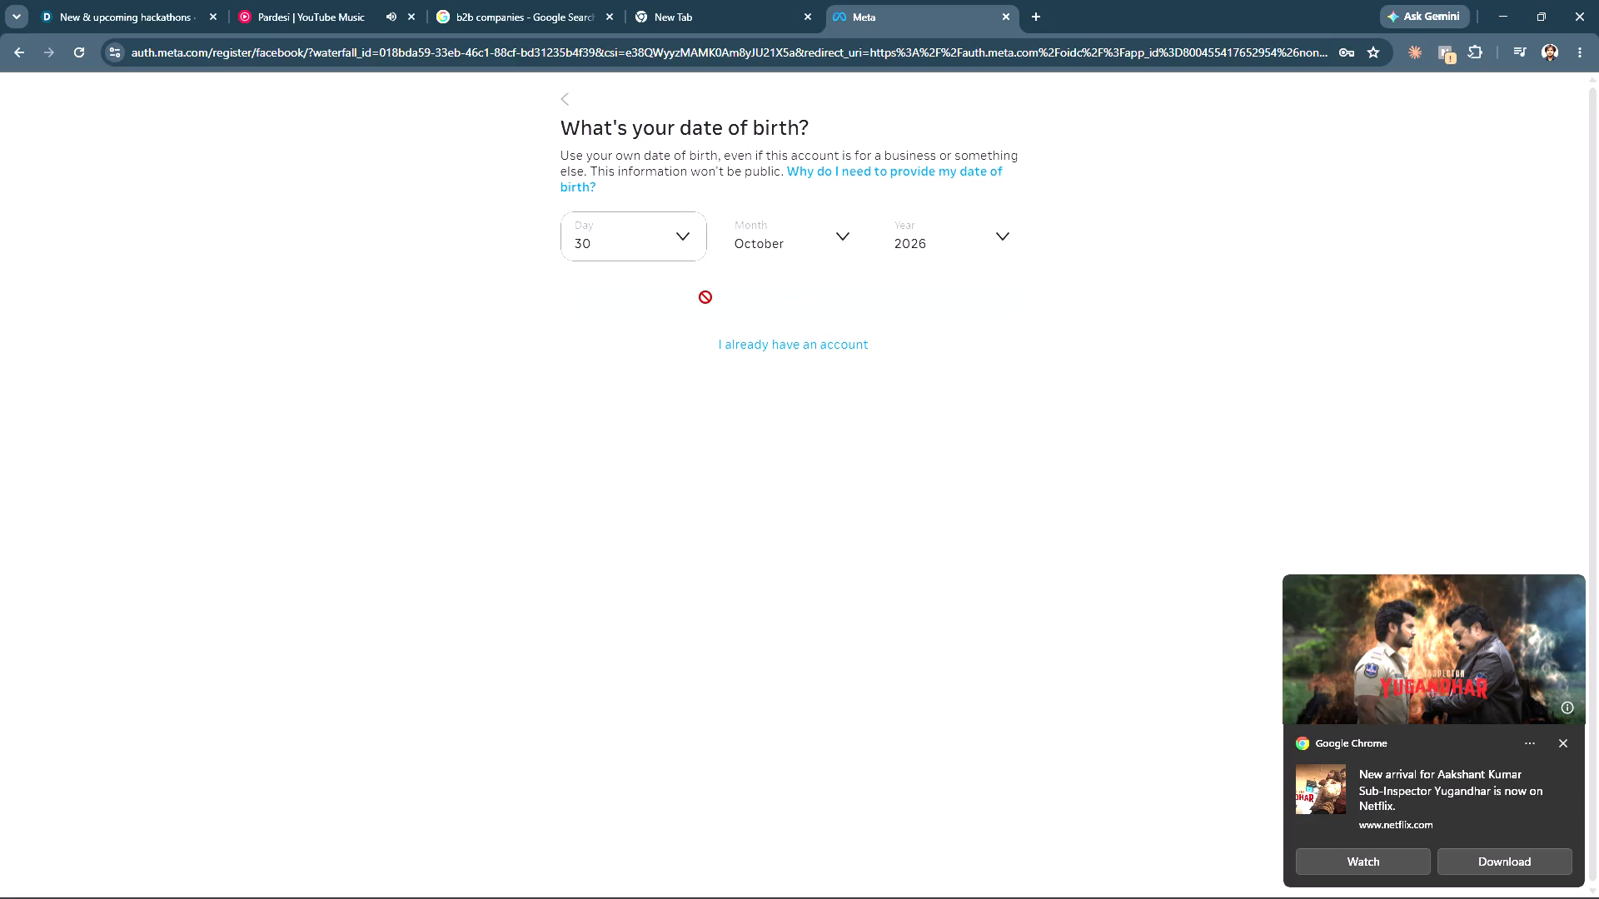
Select the account holder's birth day in the date-of-birth section of the Meta account registration form.
left_click(638, 216)
type("19")
key("backslash")
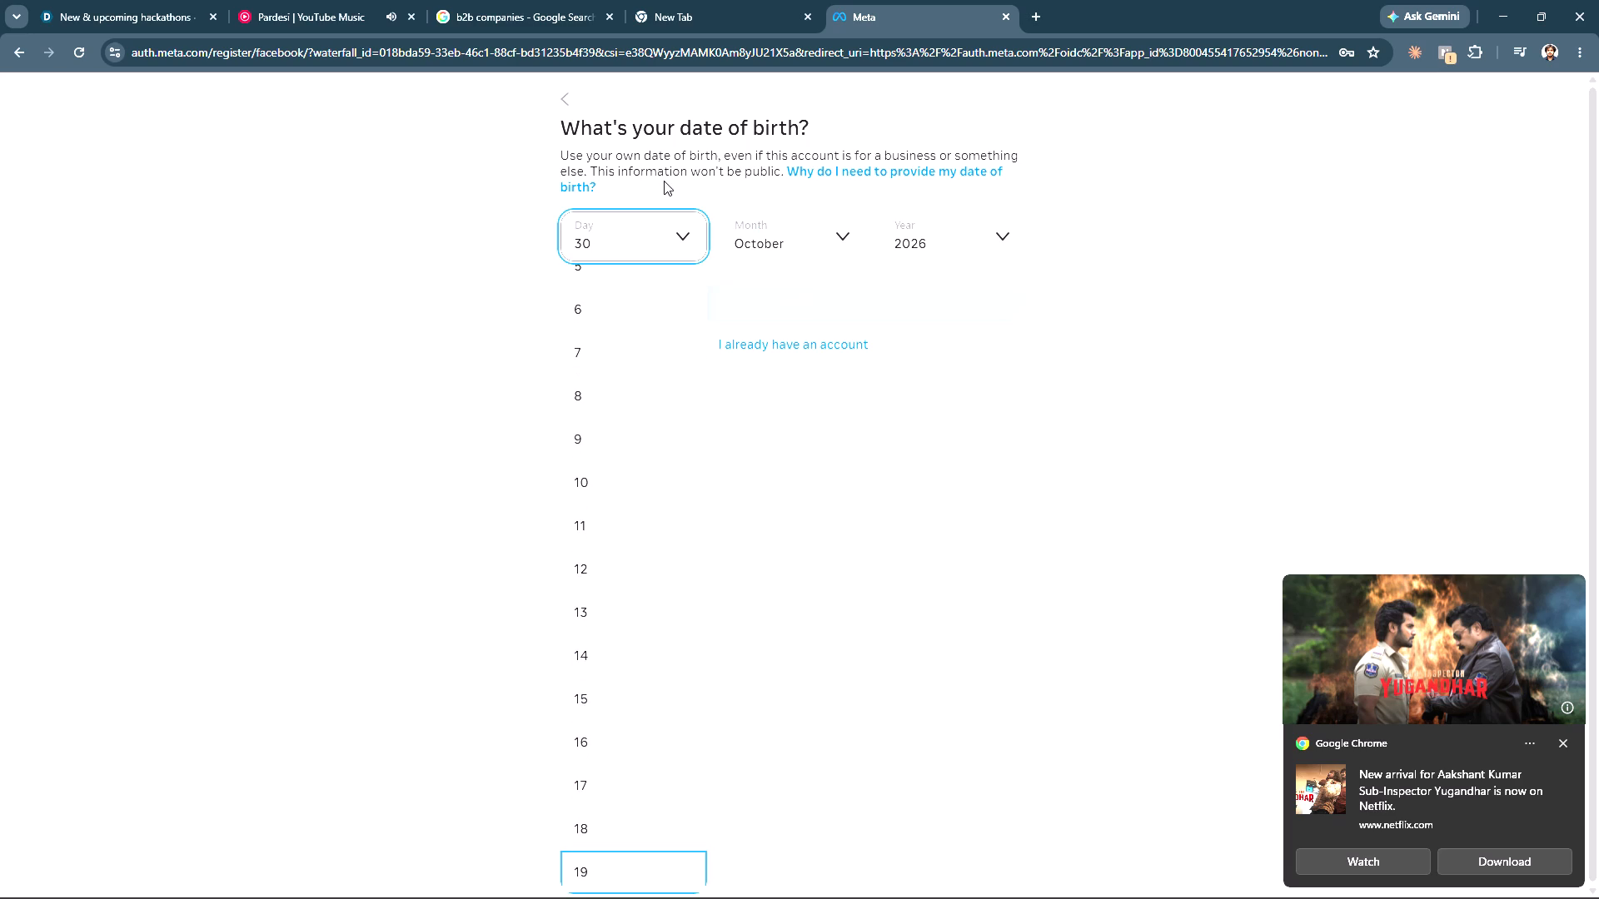
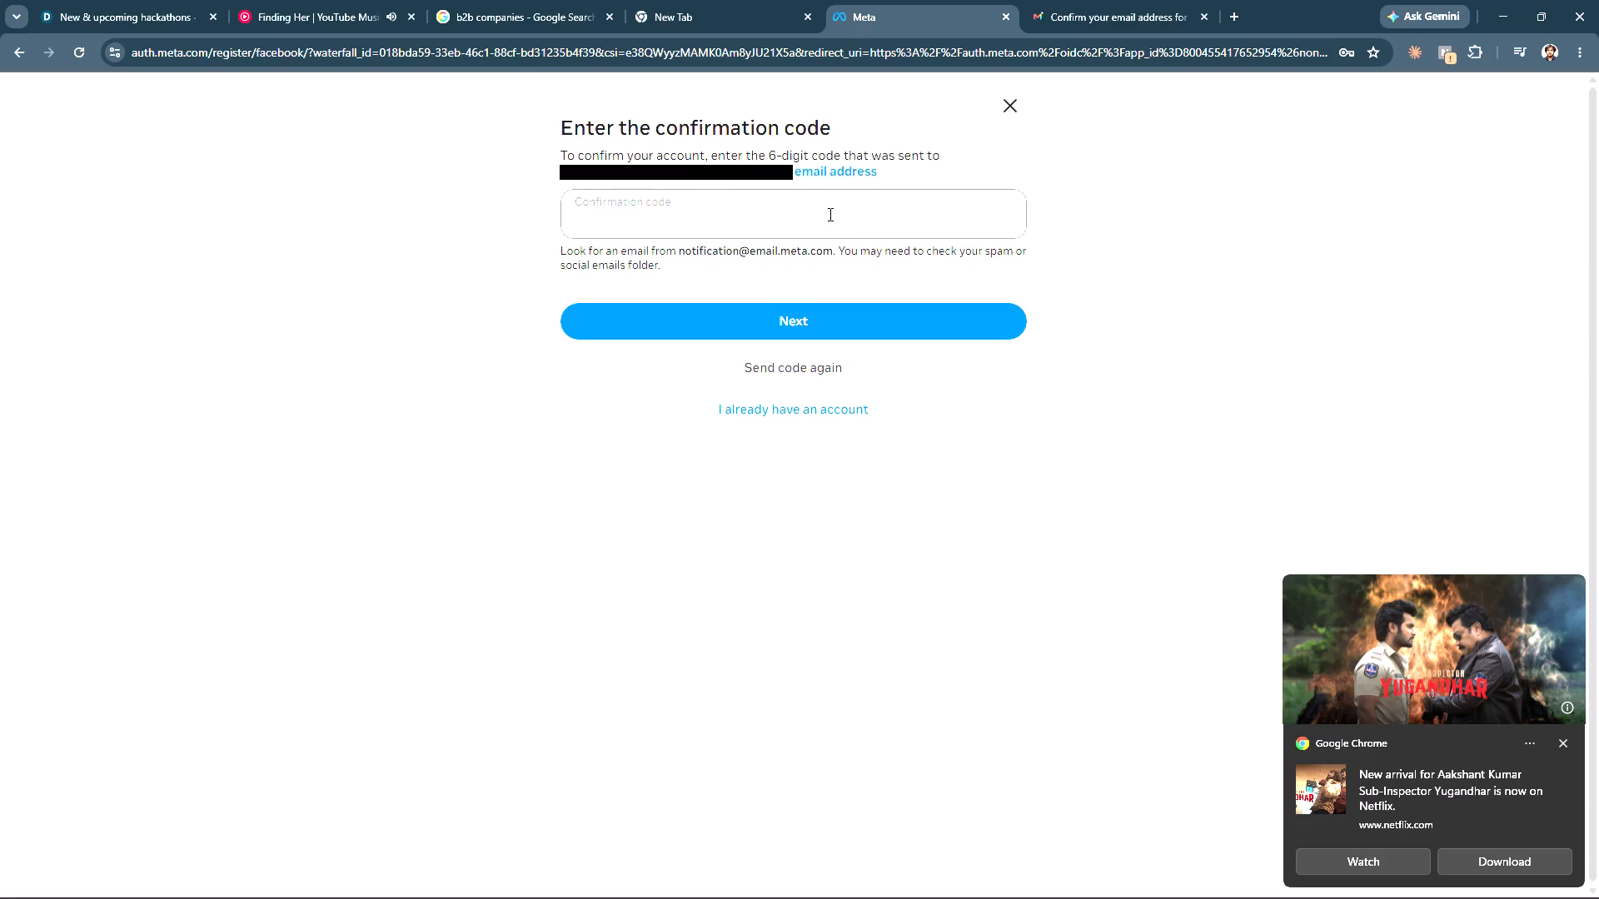
Enter the 6-digit confirmation code from the Meta email in the account confirmation form.
key("ctrl+v")
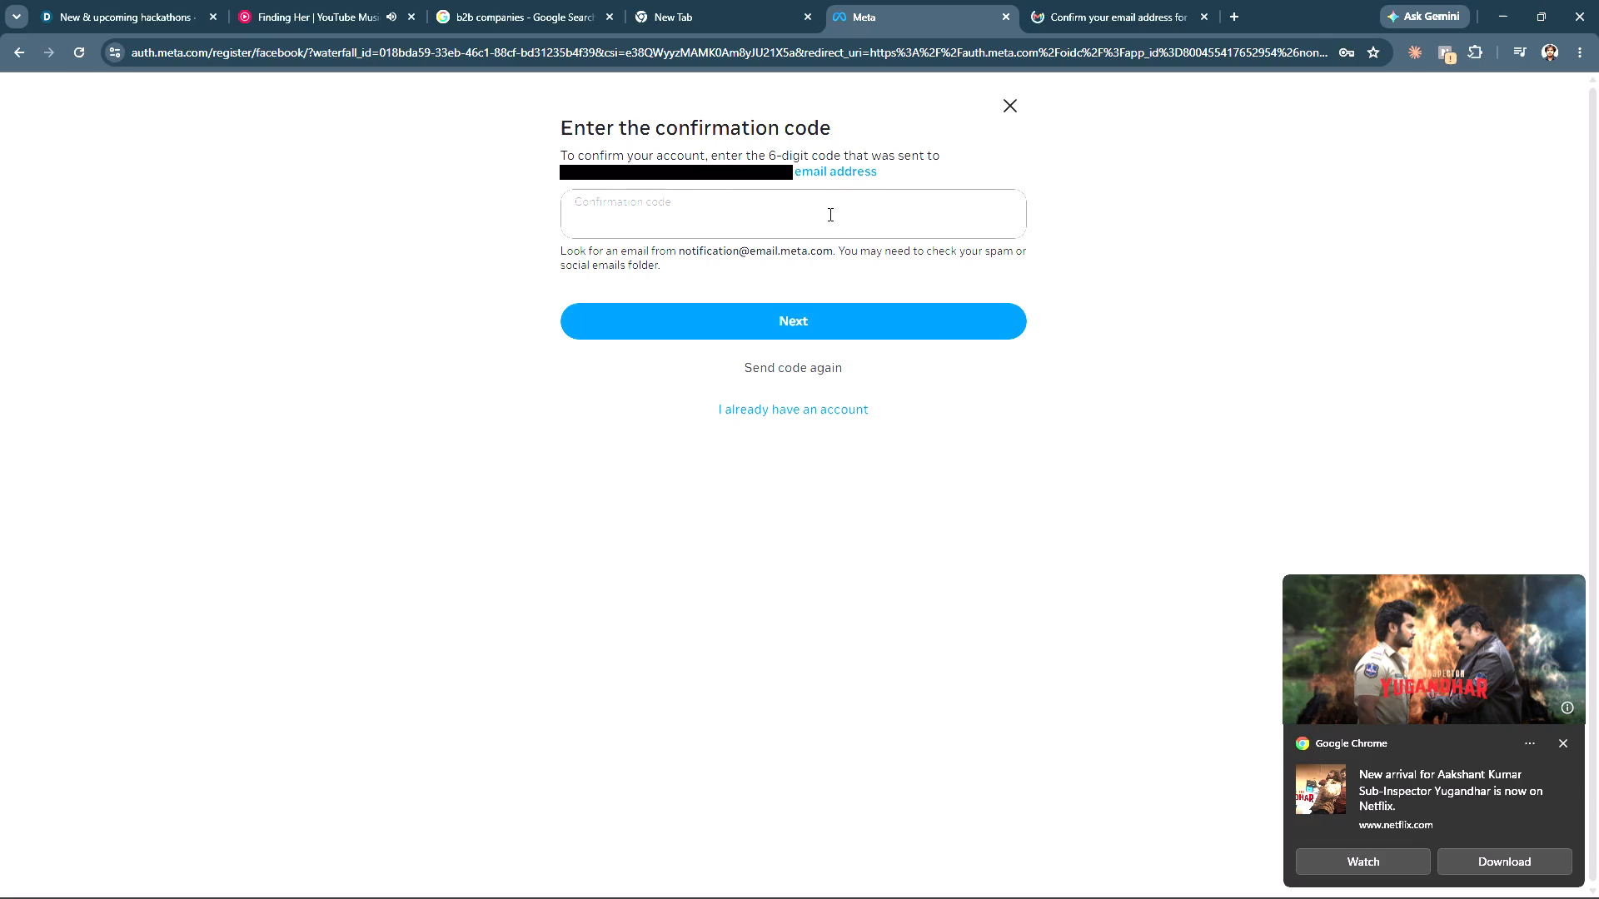
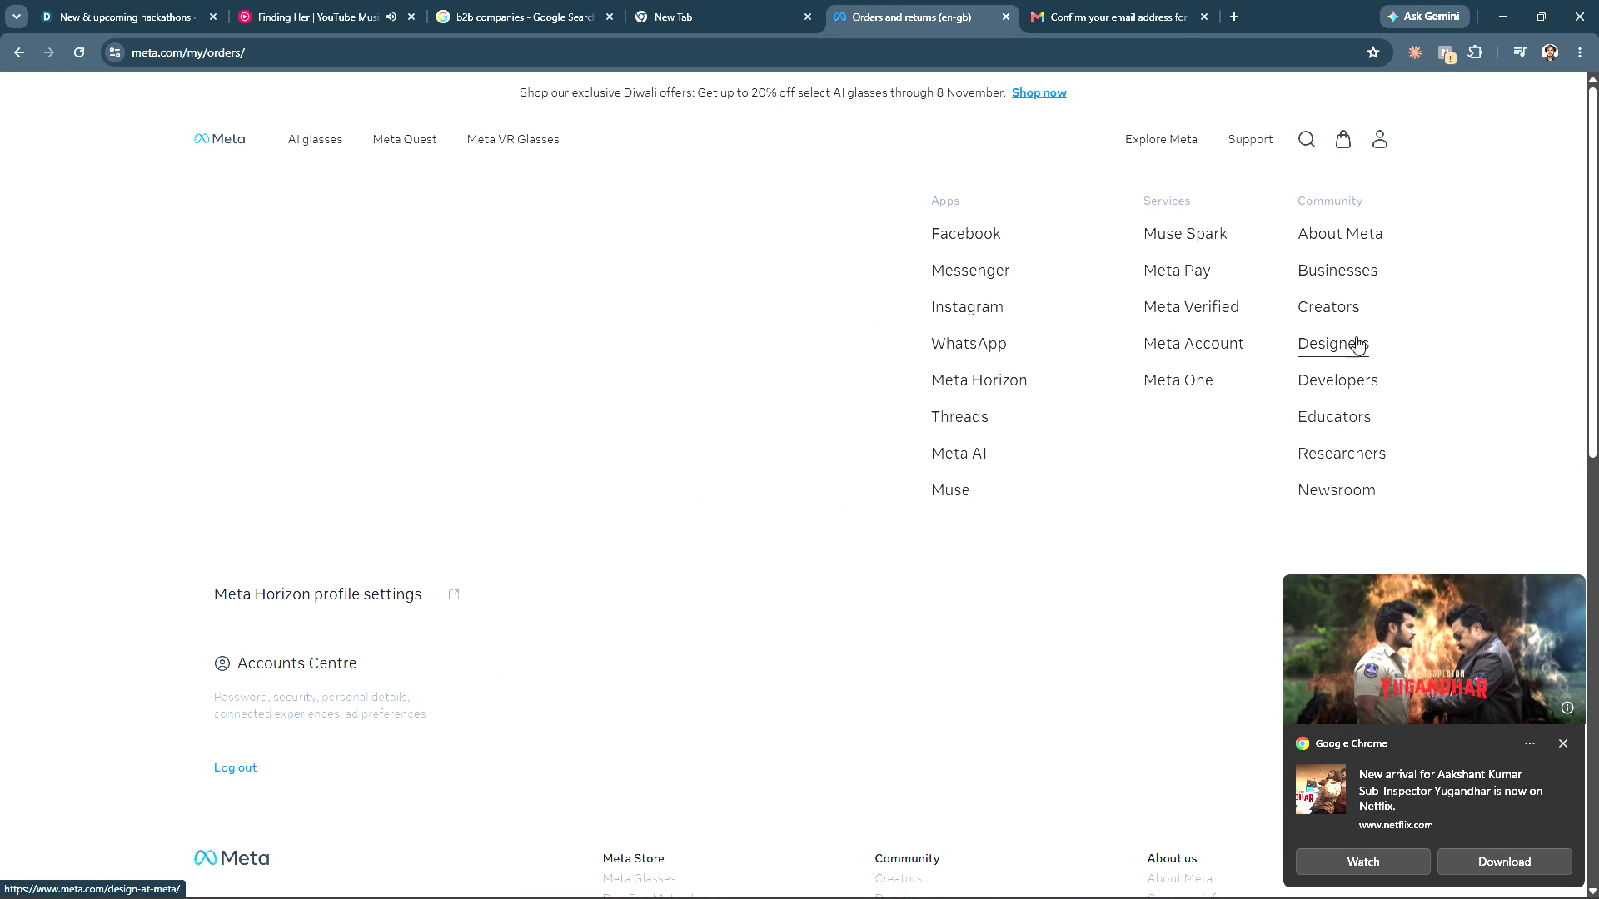
Open the Meta for Developers site from the Community links on the Meta account's orders page.
left_click(1344, 384)
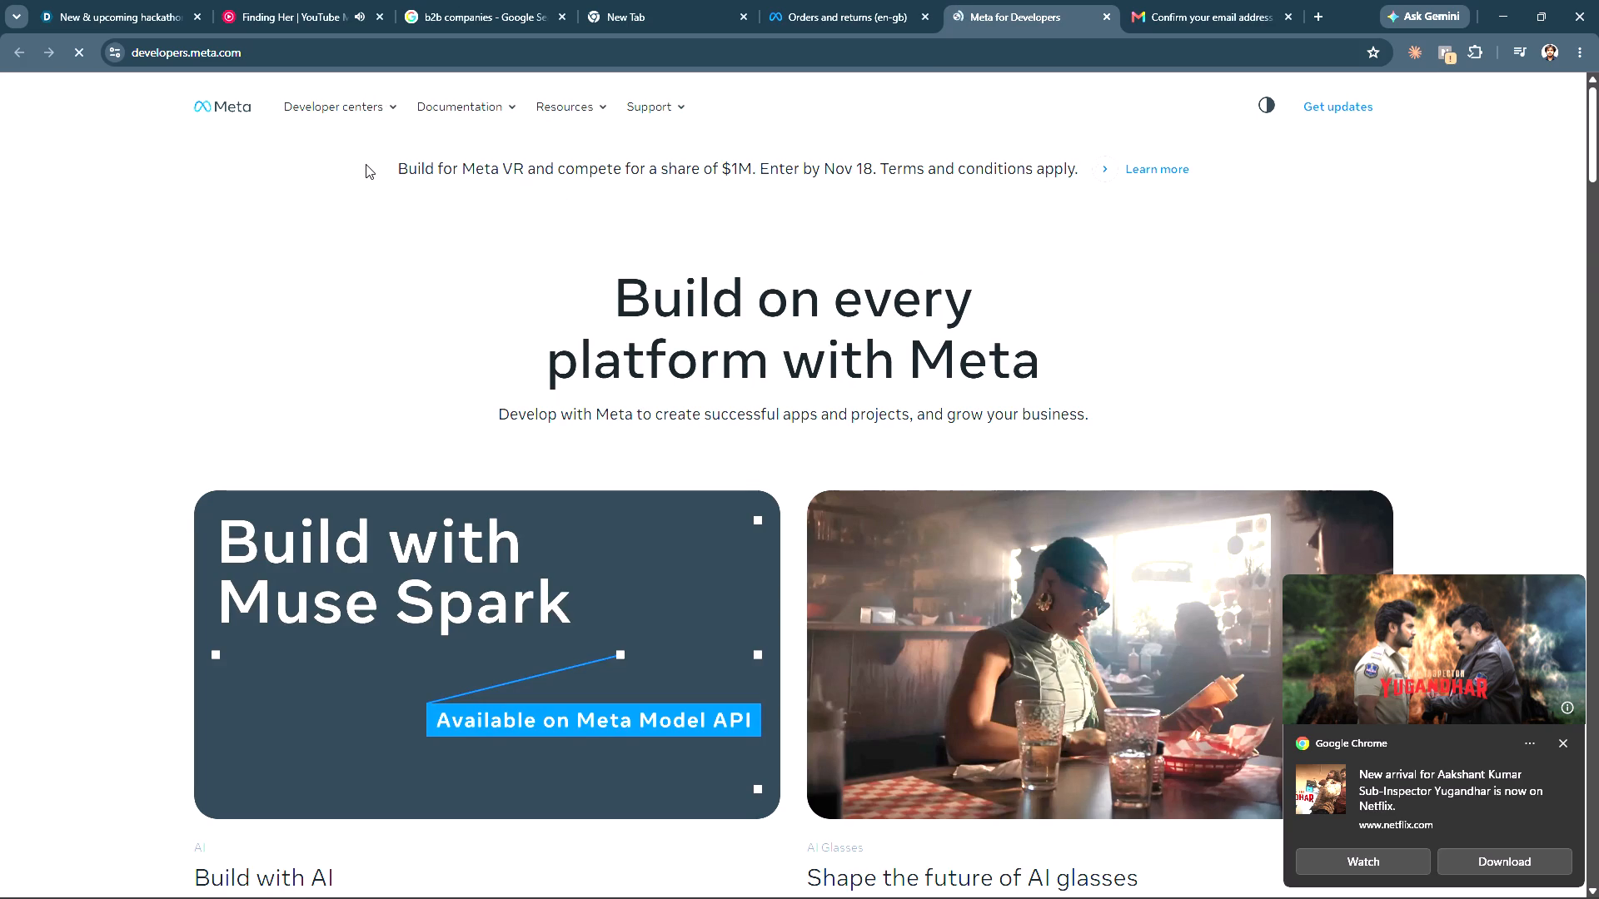
Look through the Meta for Developers homepage, including its resources, success stories, blog highlights and footer links.
scroll(366, 164, "down", 8)
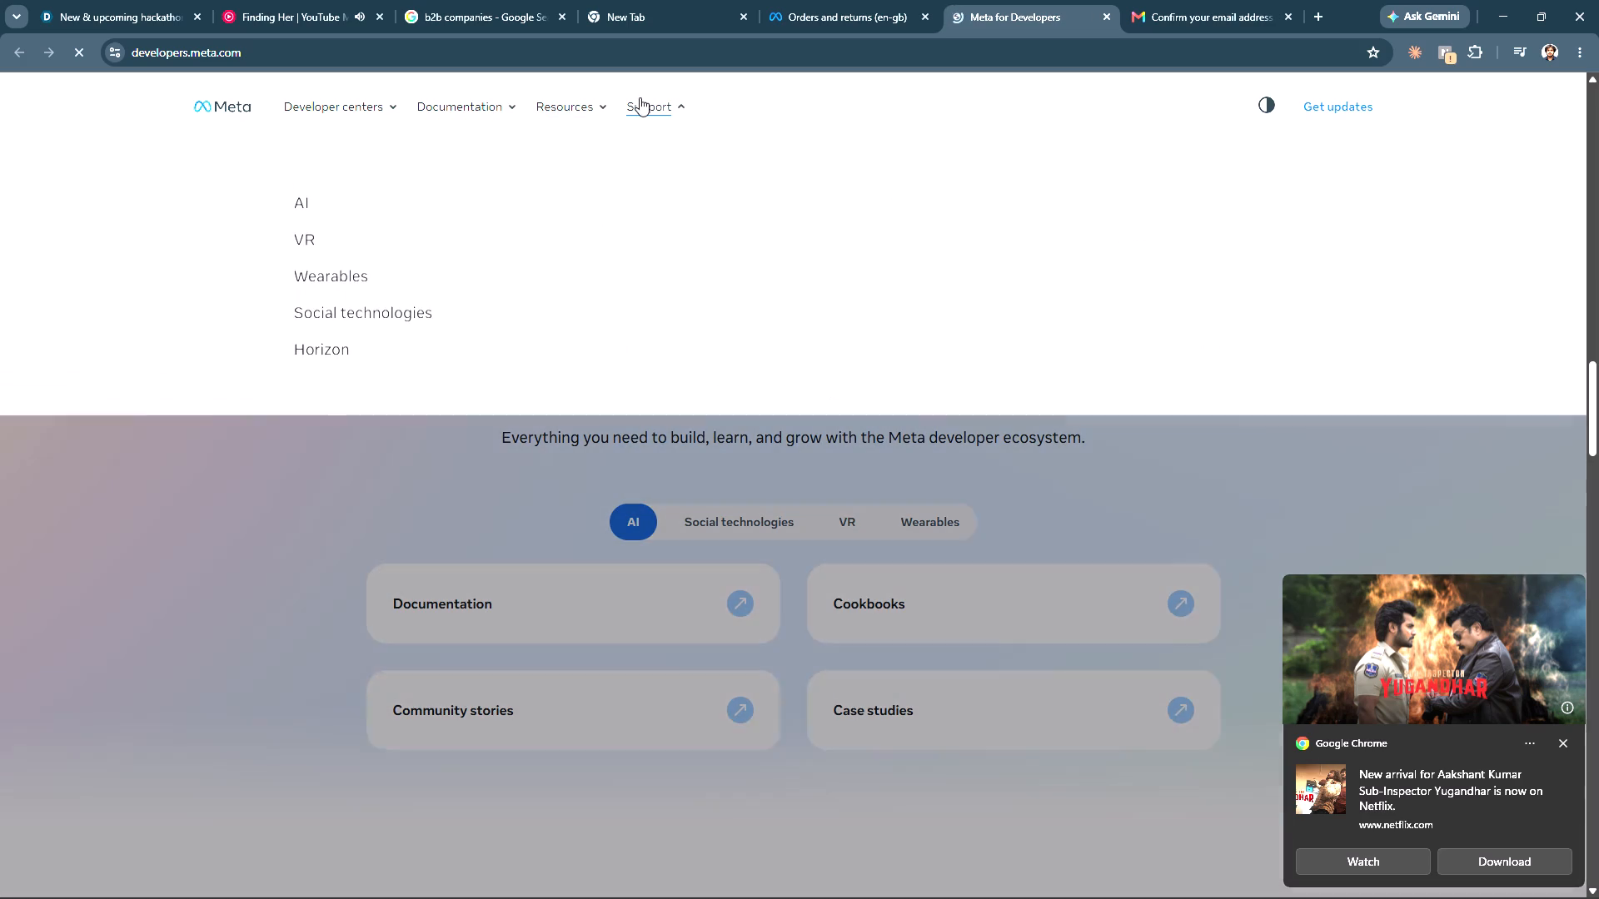
scroll(537, 686, "down", 1)
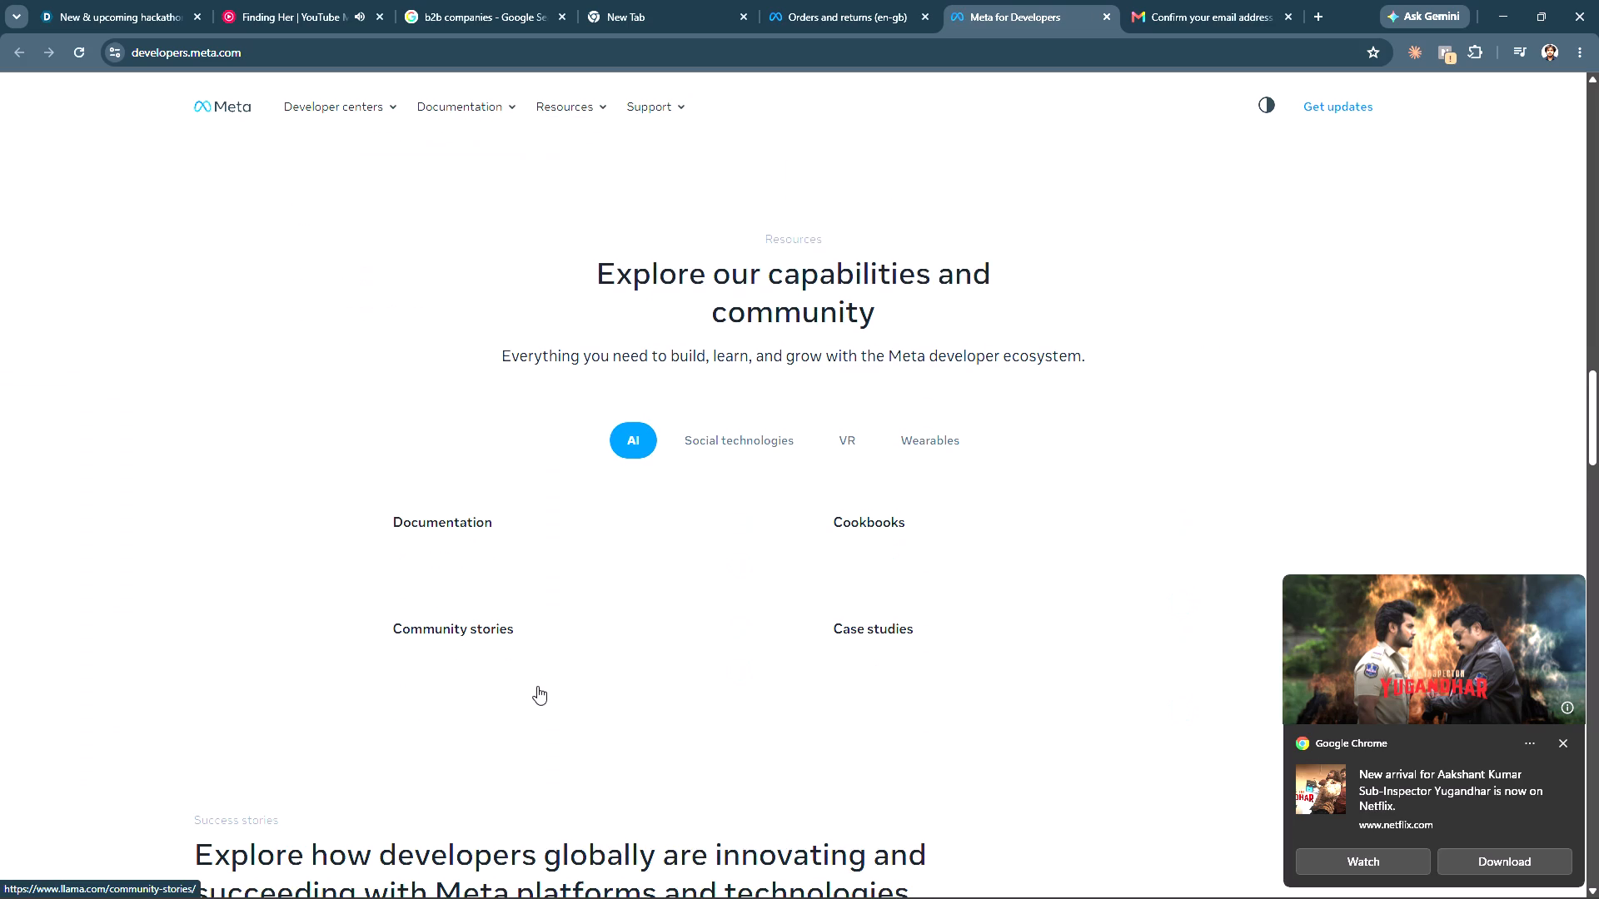
scroll(537, 686, "down", 1)
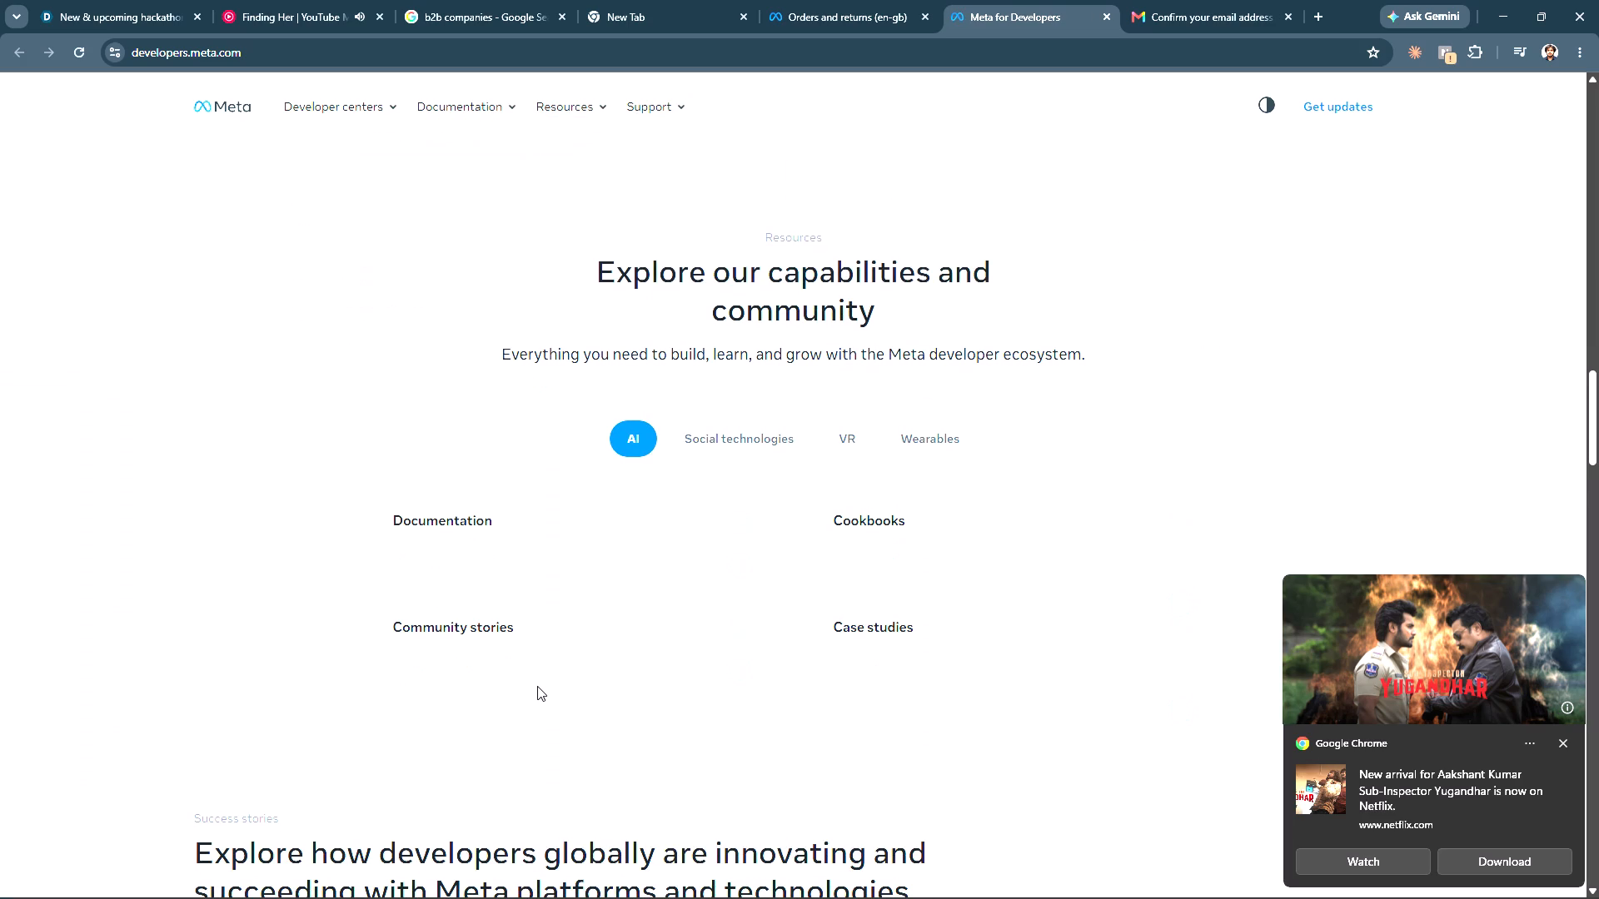
scroll(537, 686, "down", 3)
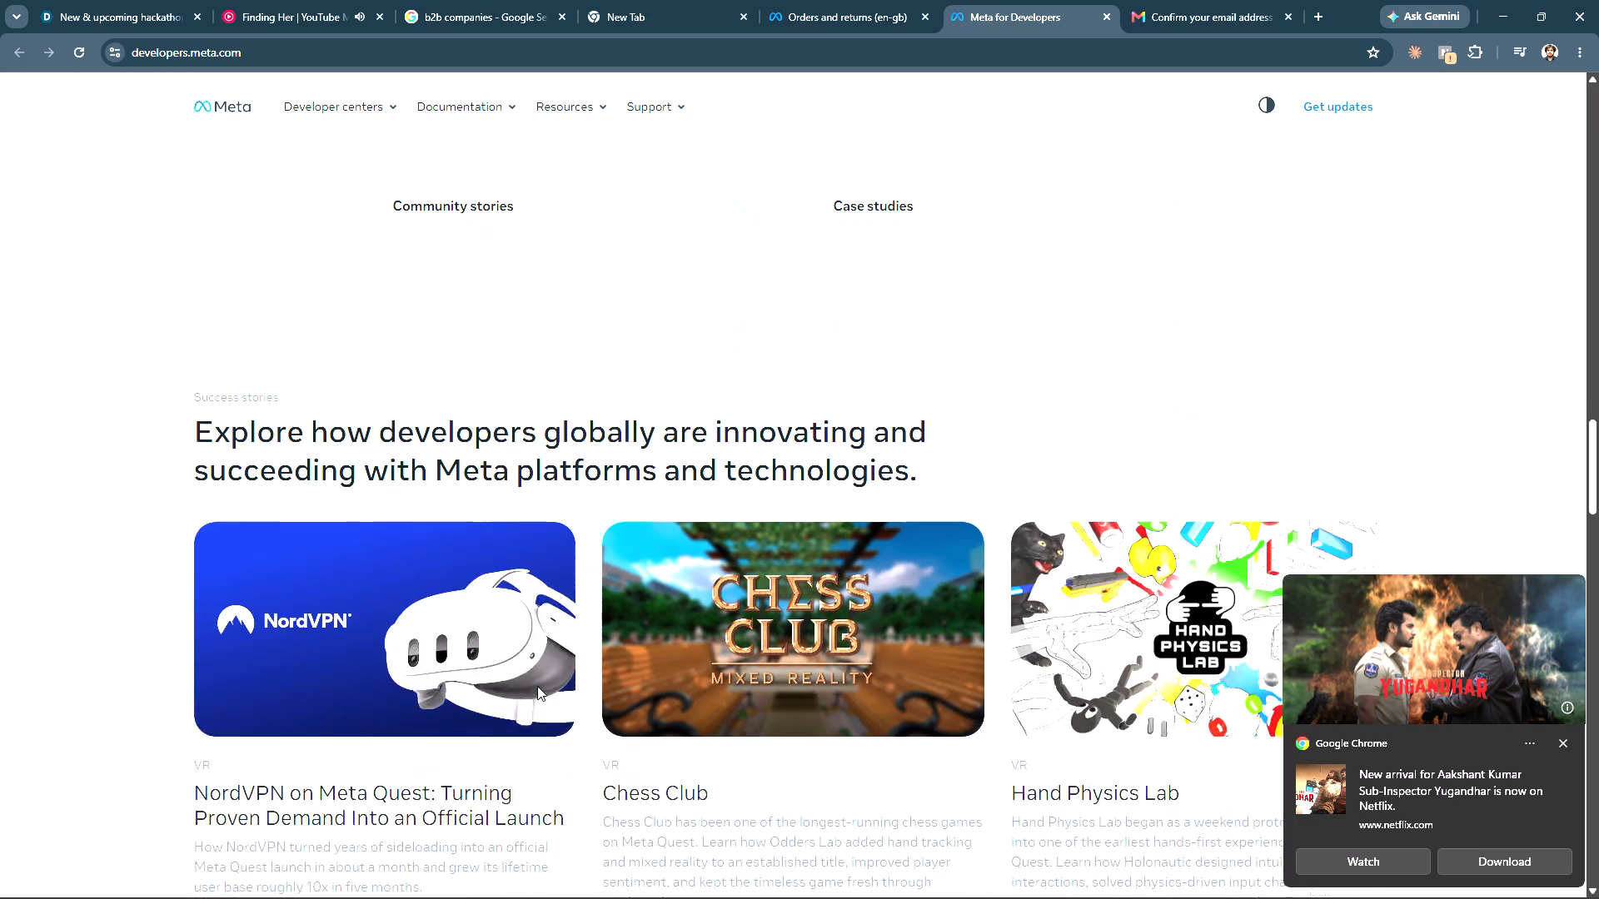
scroll(537, 686, "down", 8)
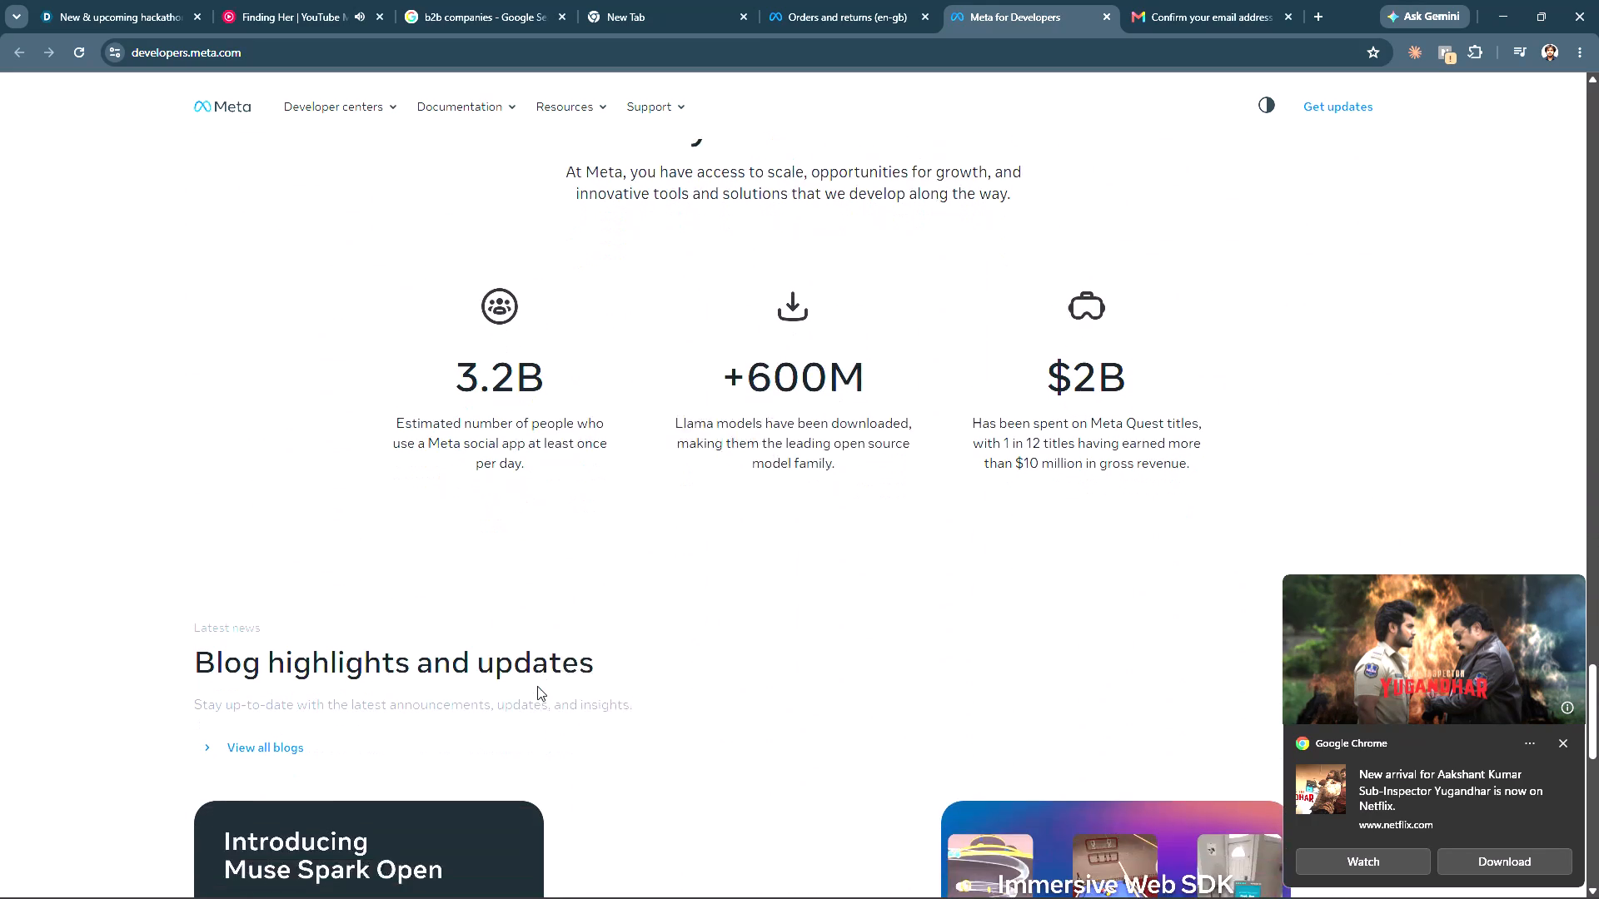
scroll(537, 686, "down", 7)
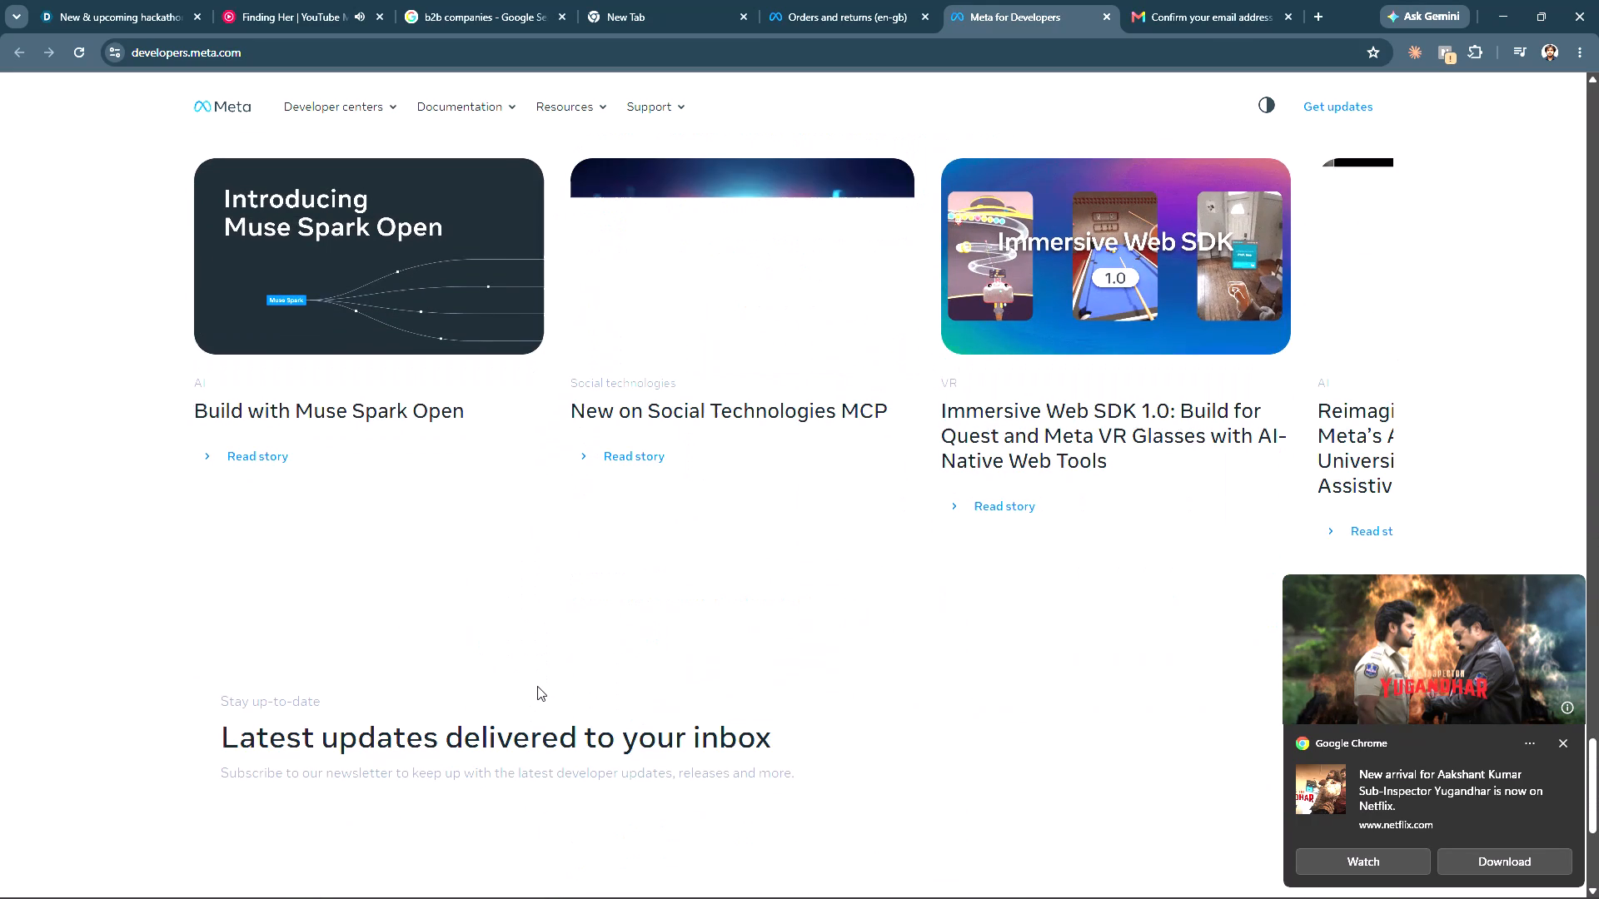
scroll(537, 686, "down", 4)
scroll(537, 686, "up", 2)
scroll(537, 686, "down", 5)
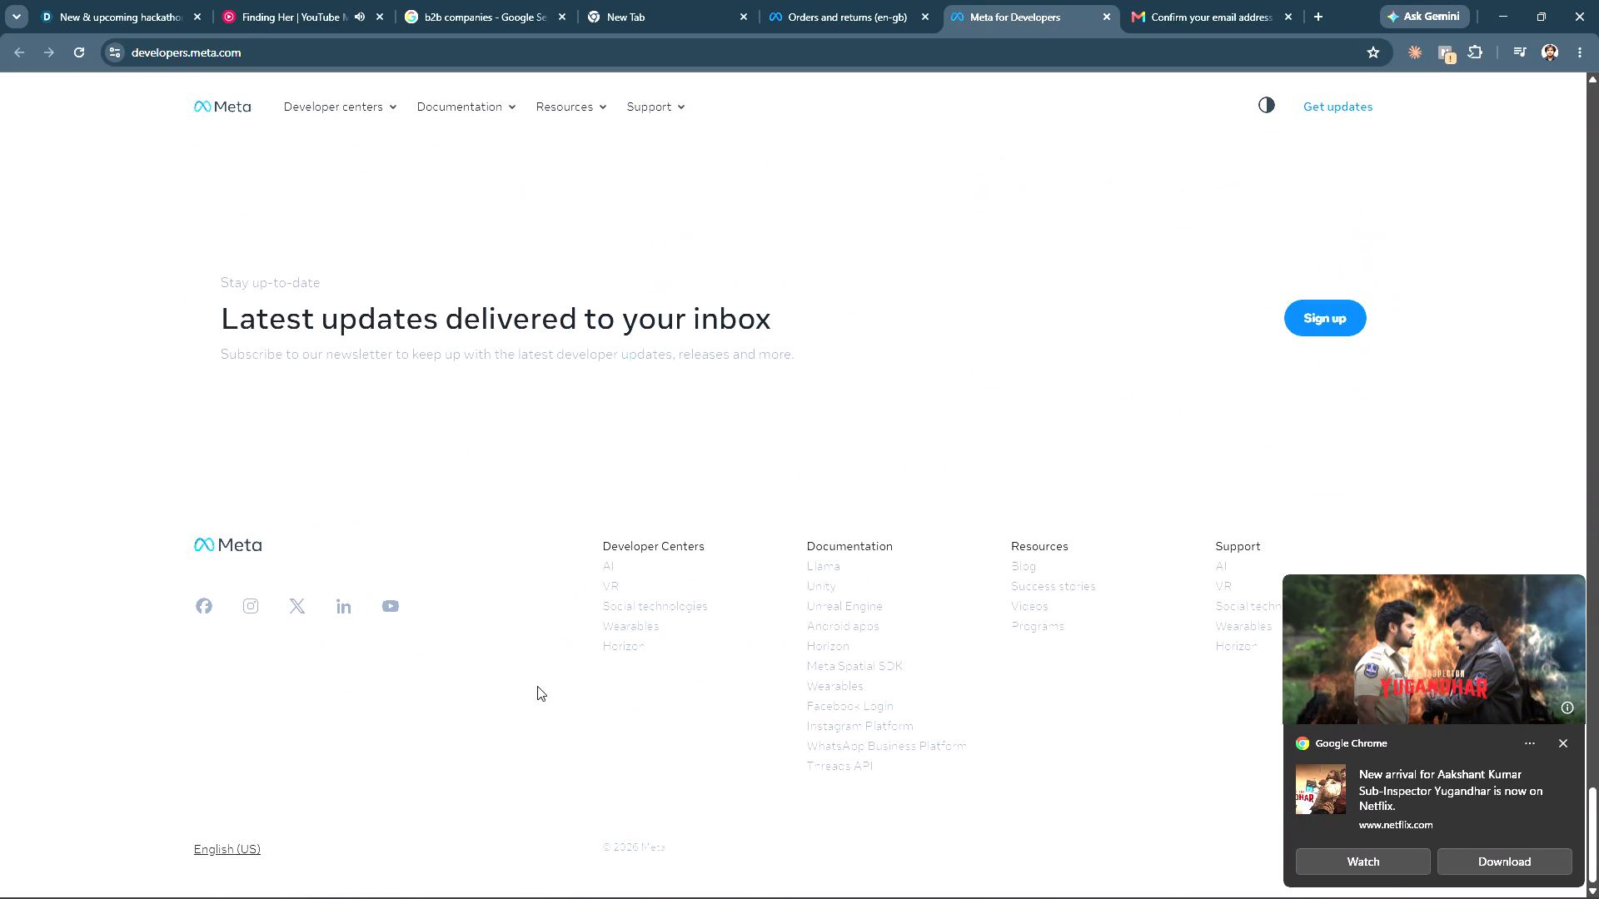
scroll(537, 686, "right", 6)
scroll(620, 574, "up", 14)
scroll(620, 574, "up", 7)
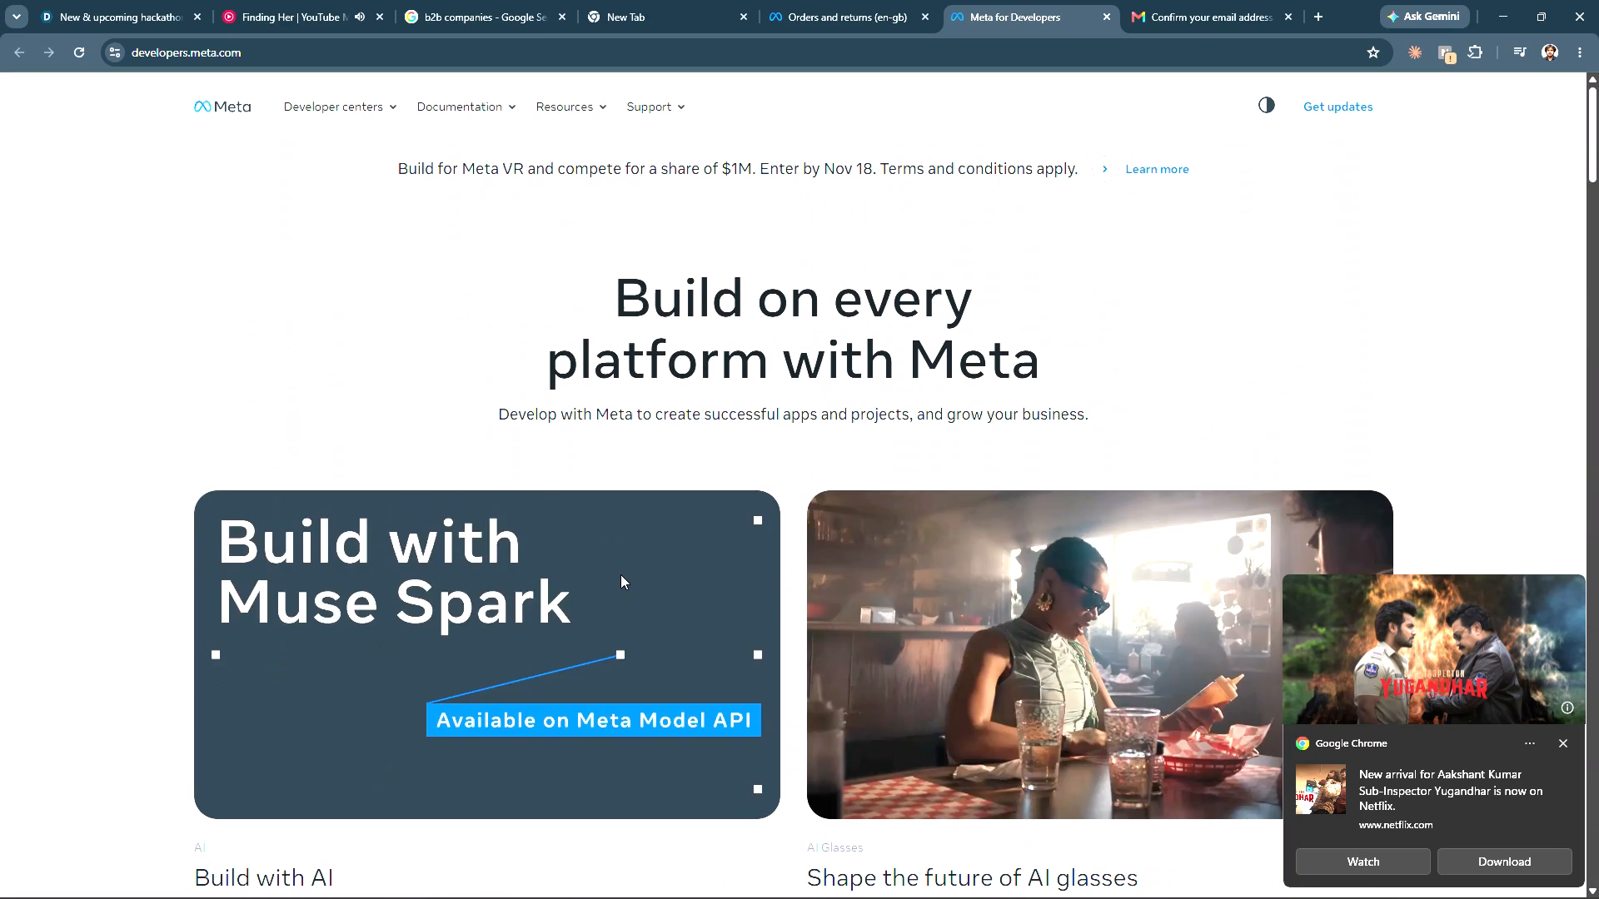
scroll(620, 574, "right", 5)
scroll(760, 399, "right", 6)
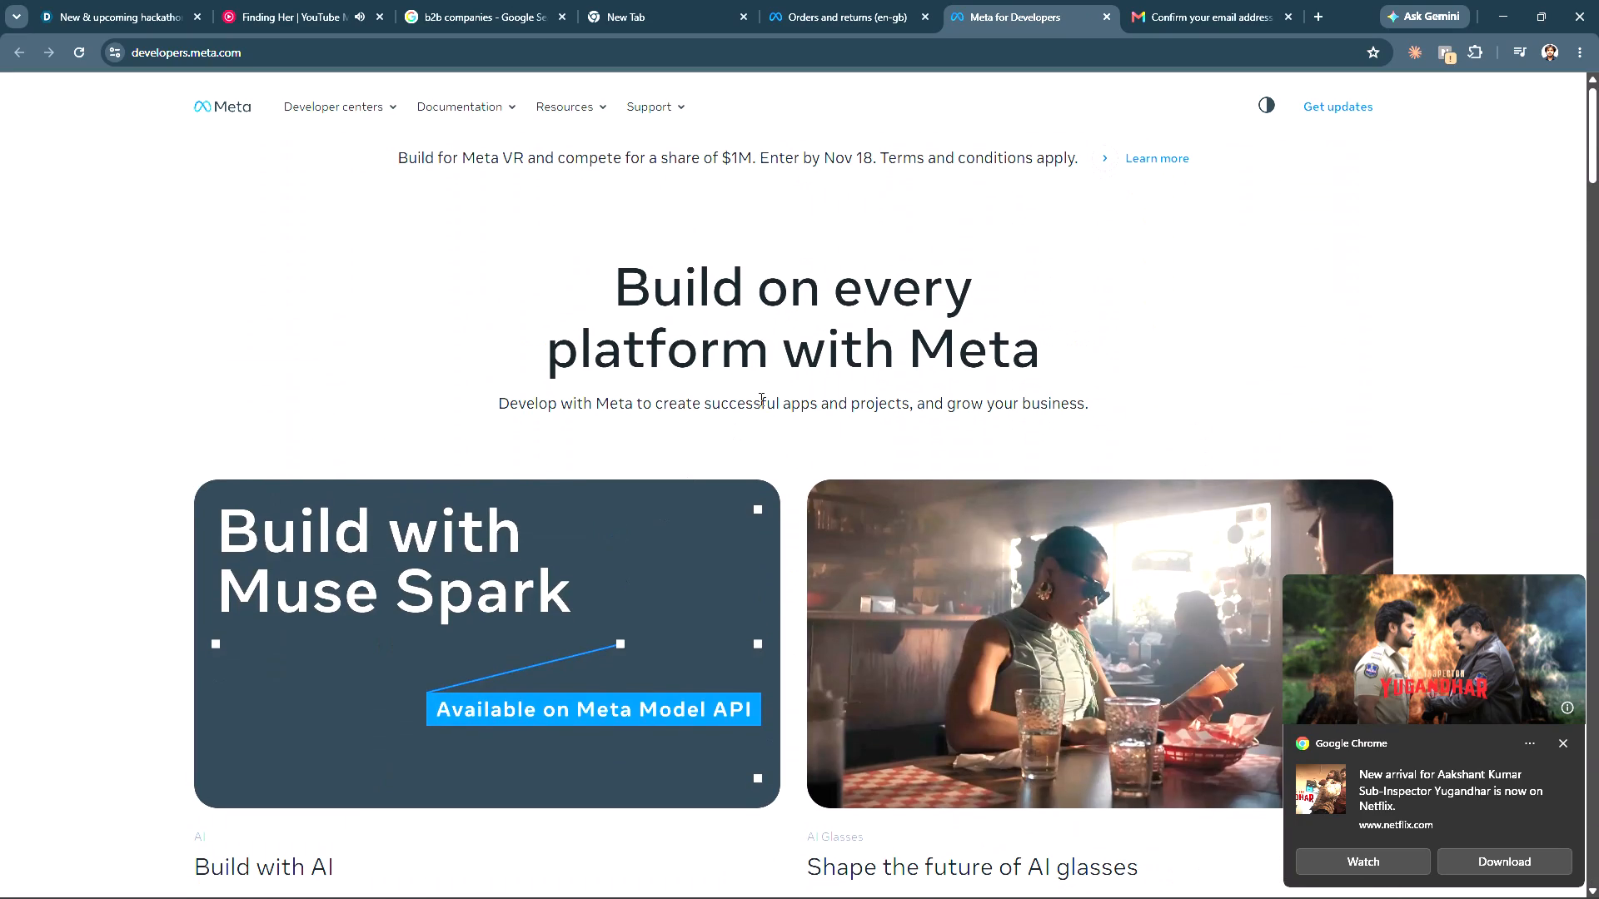
scroll(760, 399, "up", 5)
scroll(758, 297, "up", 4)
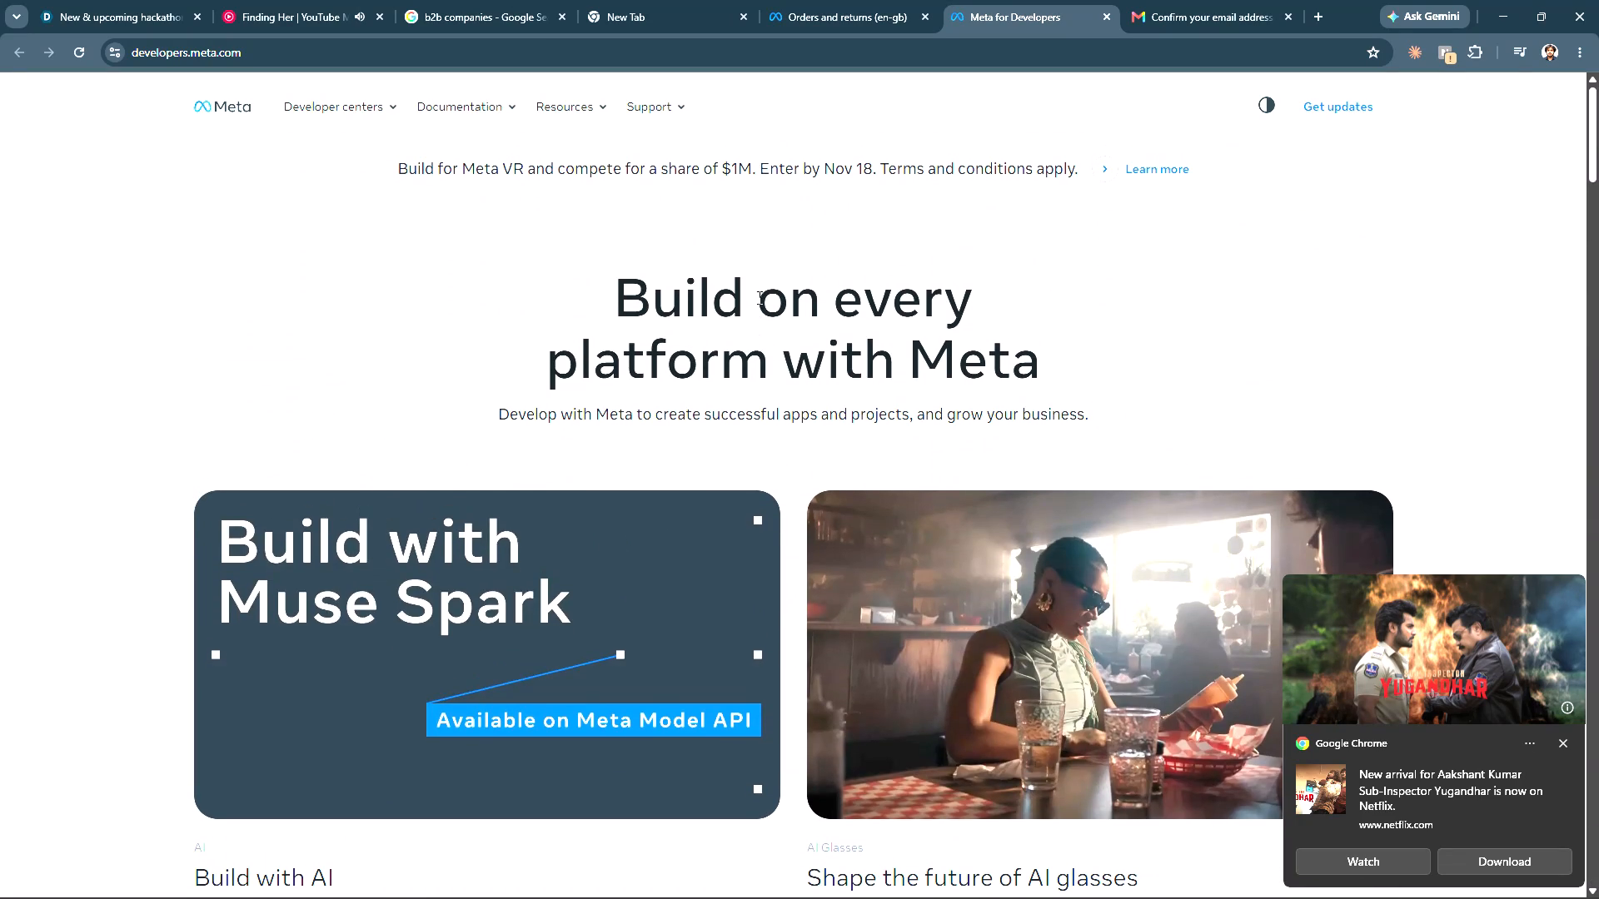
Return to the Meta account's orders and returns page and open the Meta Help Centre from there.
scroll(987, 129, "right", 7)
left_click(805, 0)
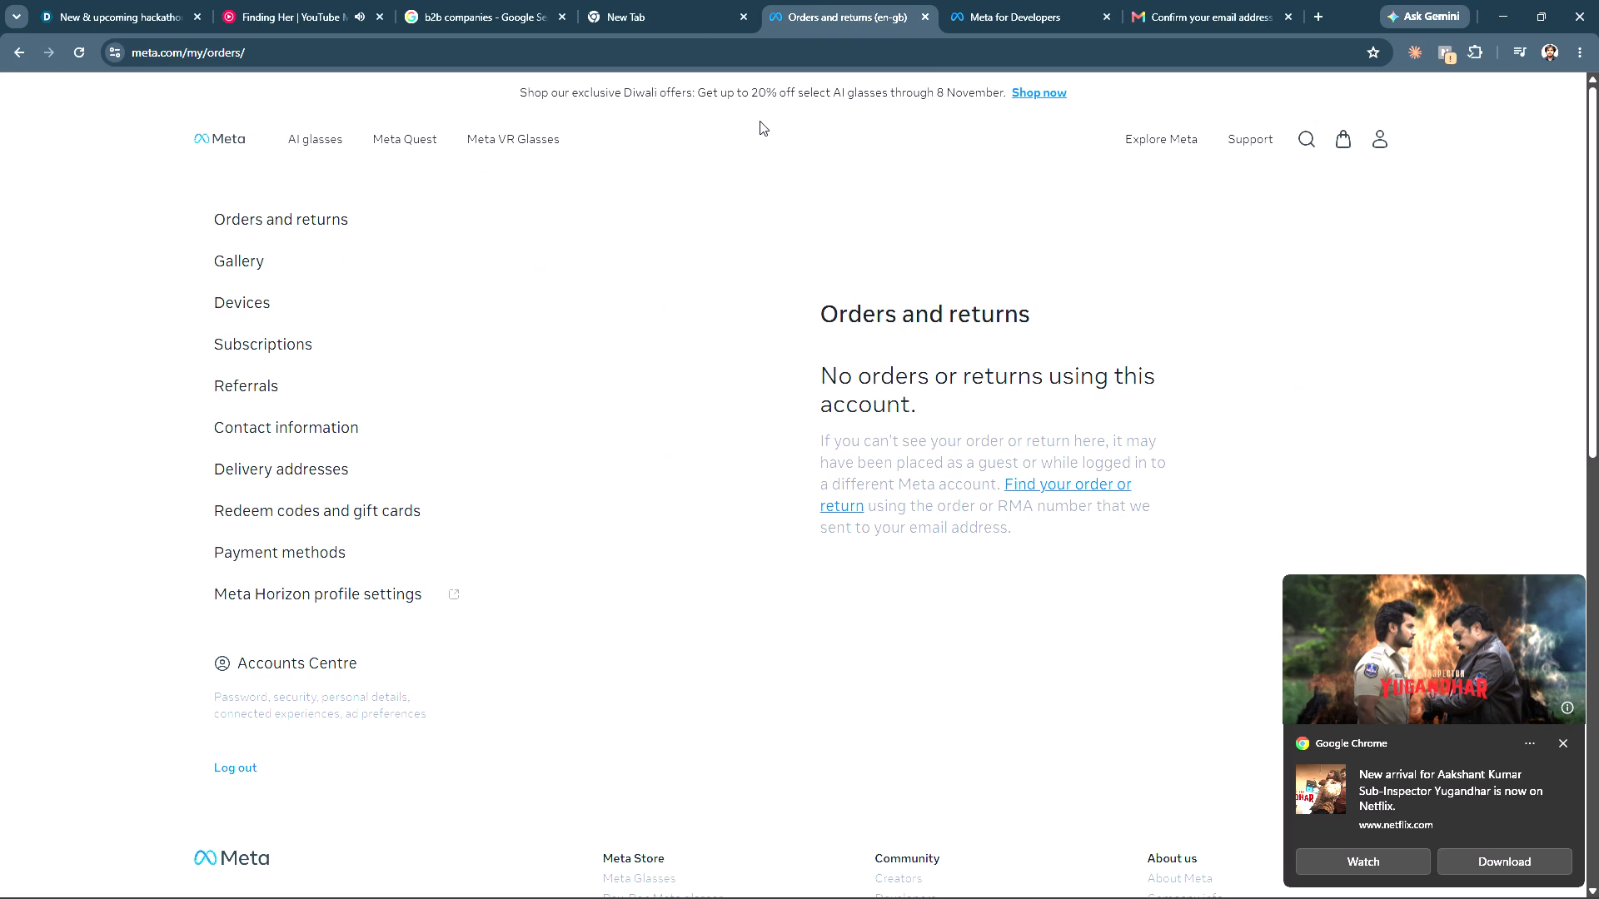
left_click(1261, 129)
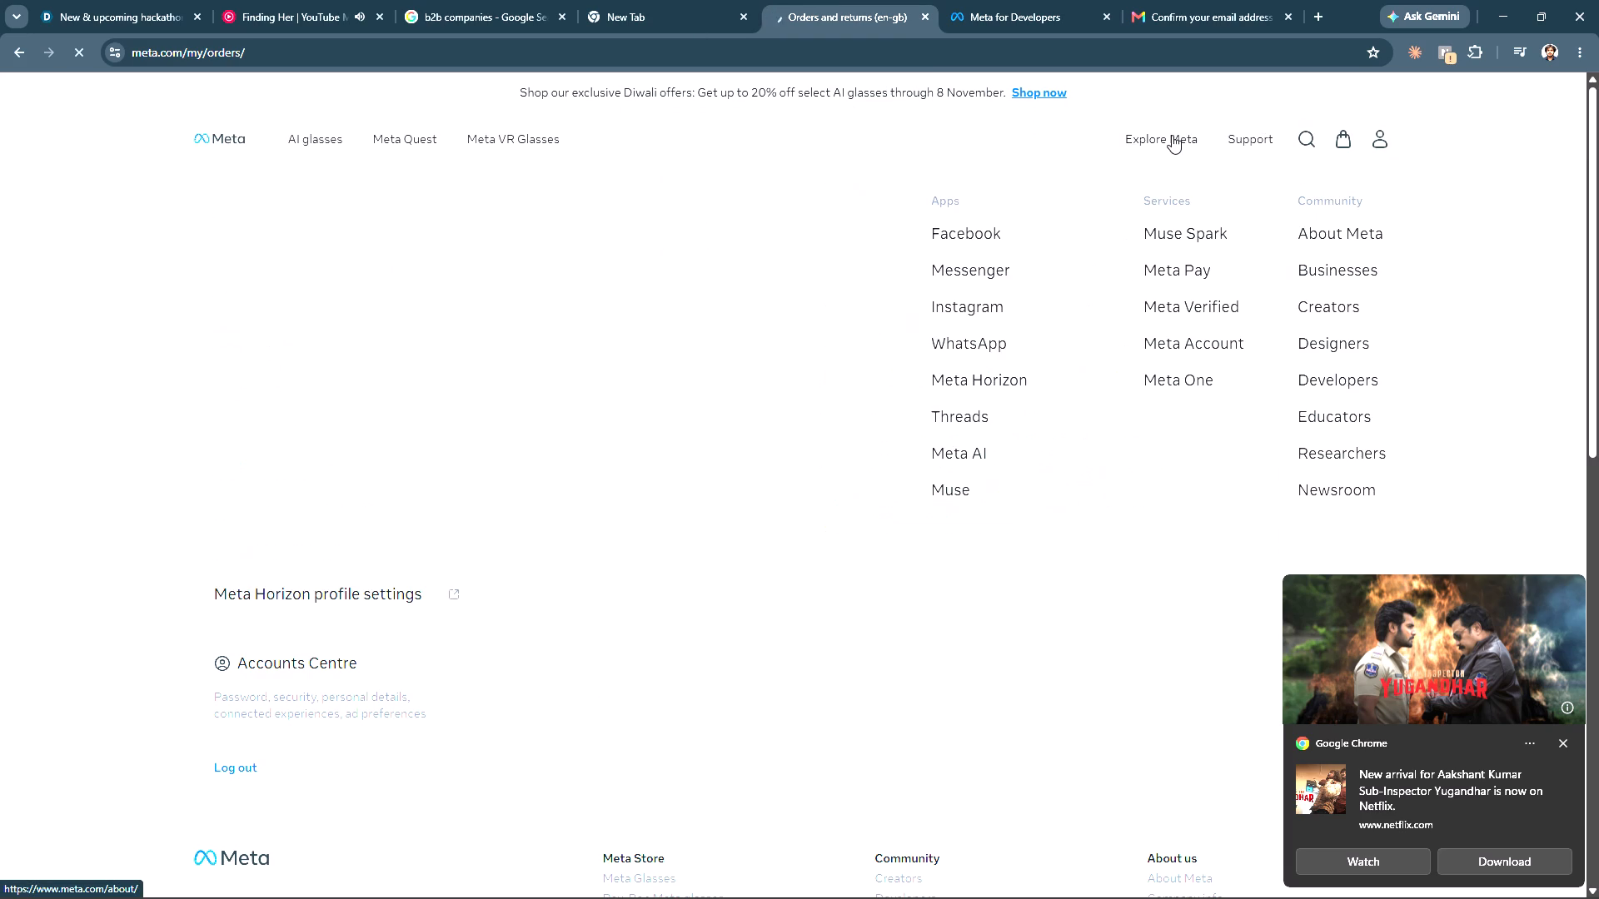
scroll(852, 167, "right", 6)
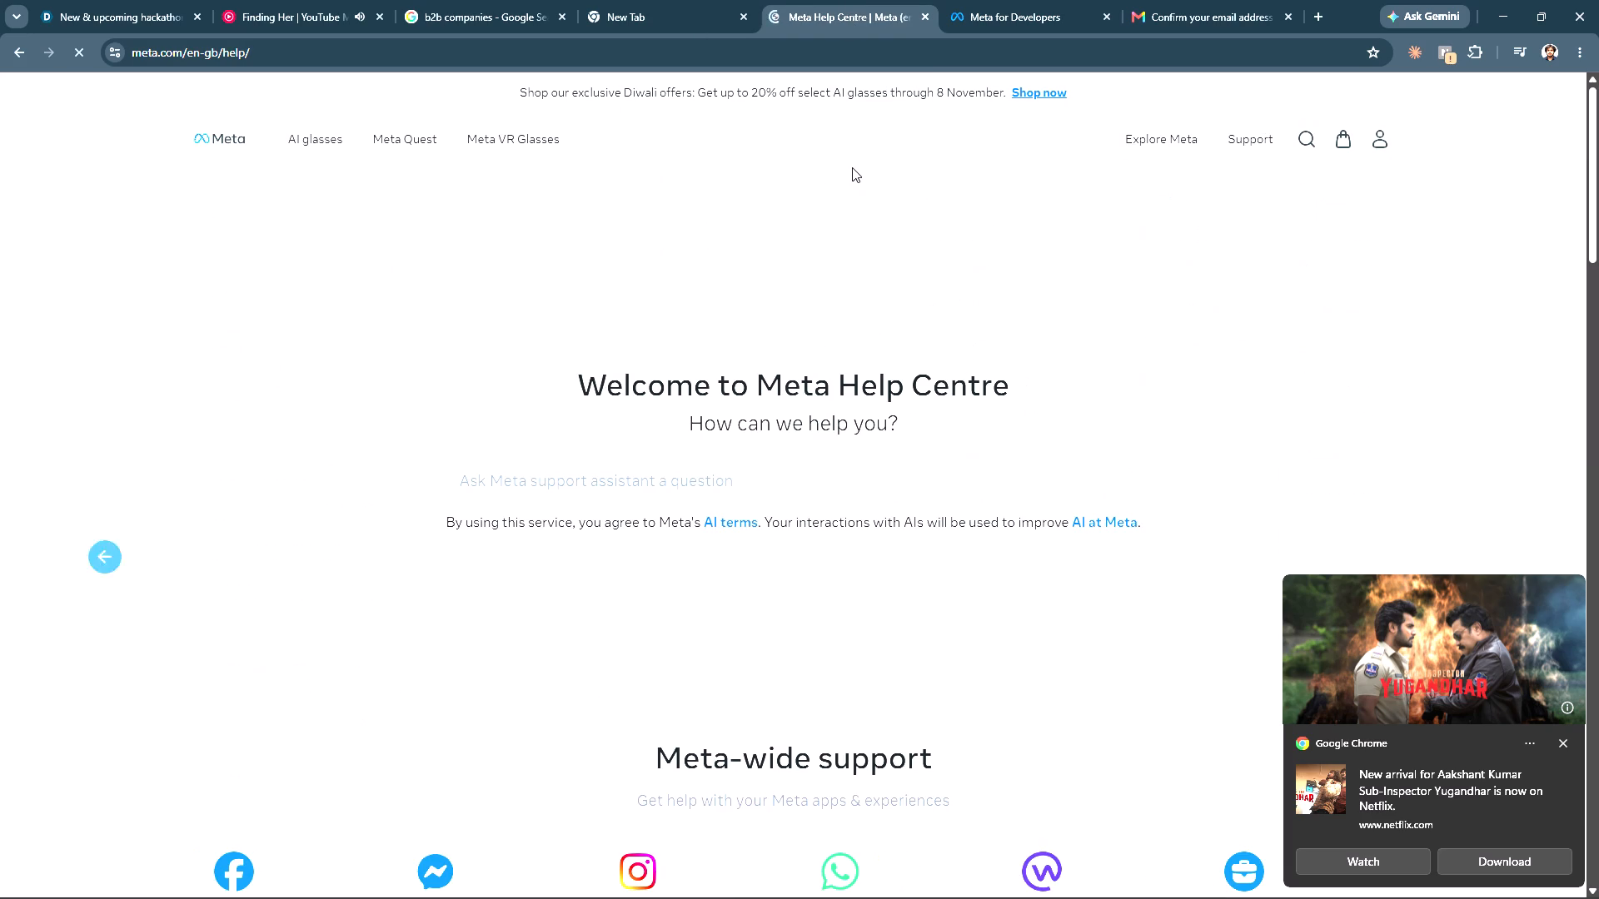
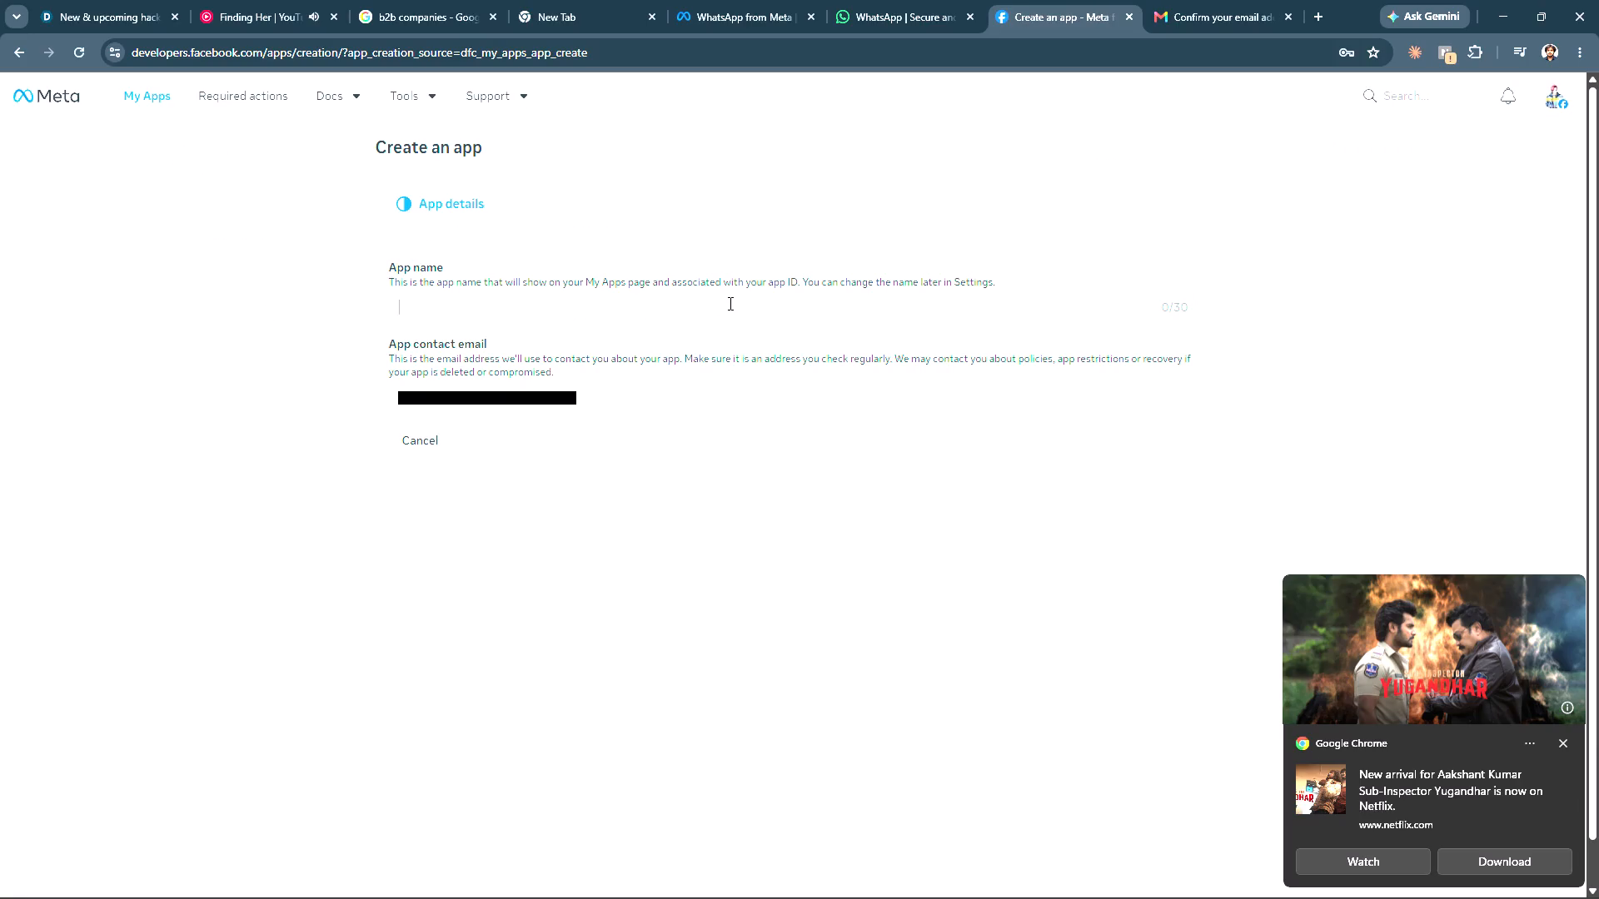
Name the new app "Assisstant" in the app details and proceed to the use cases.
left_click(504, 338)
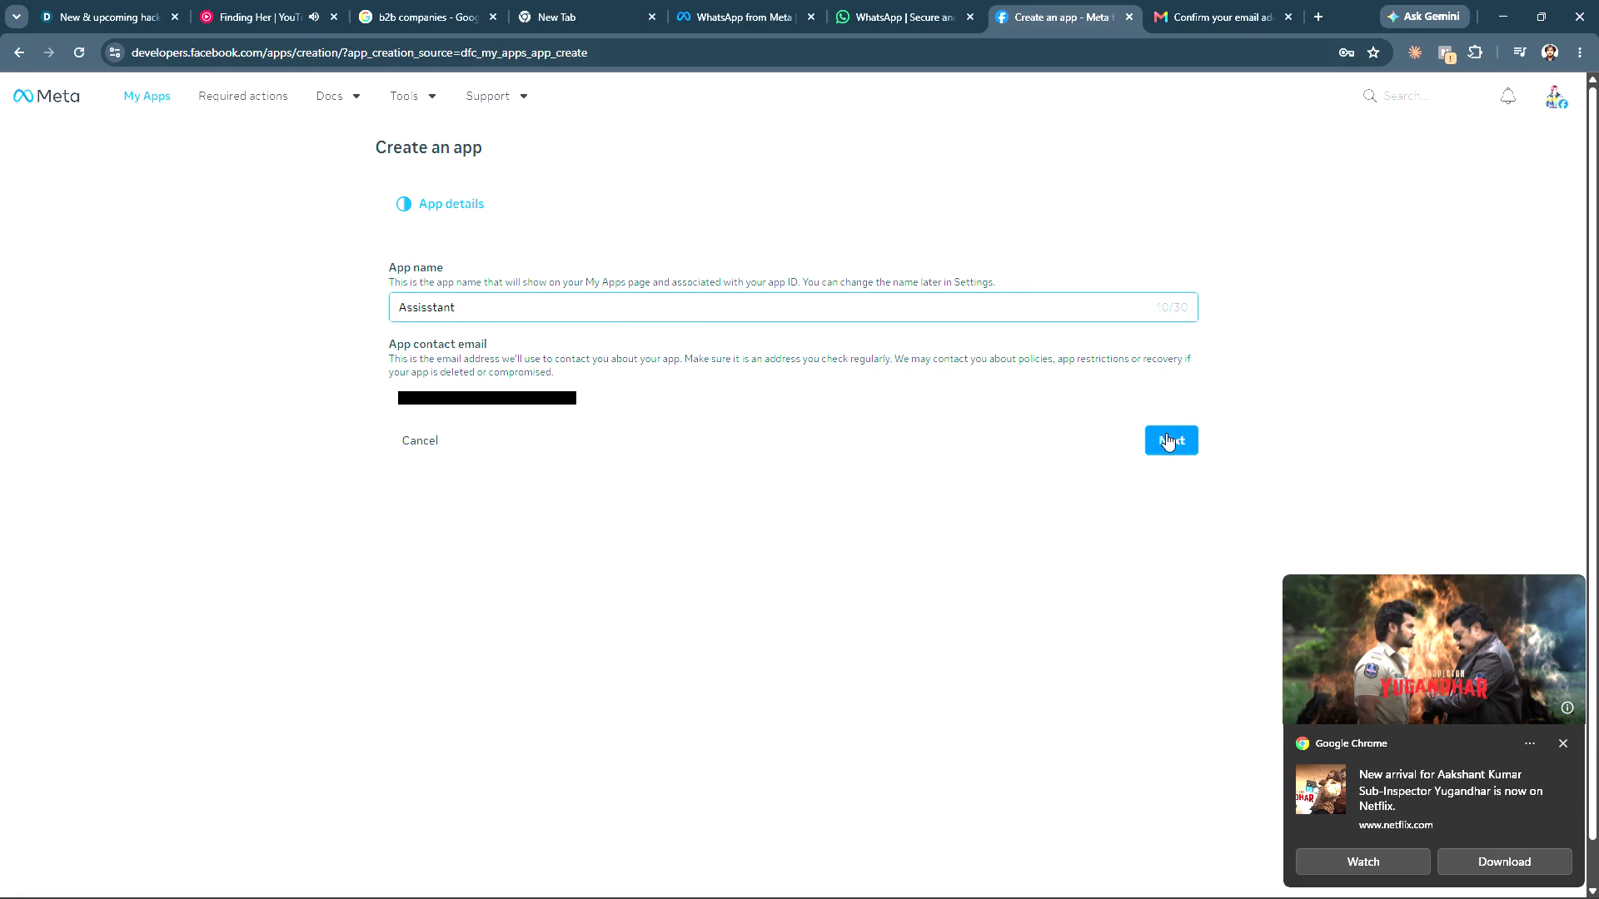
left_click(1166, 433)
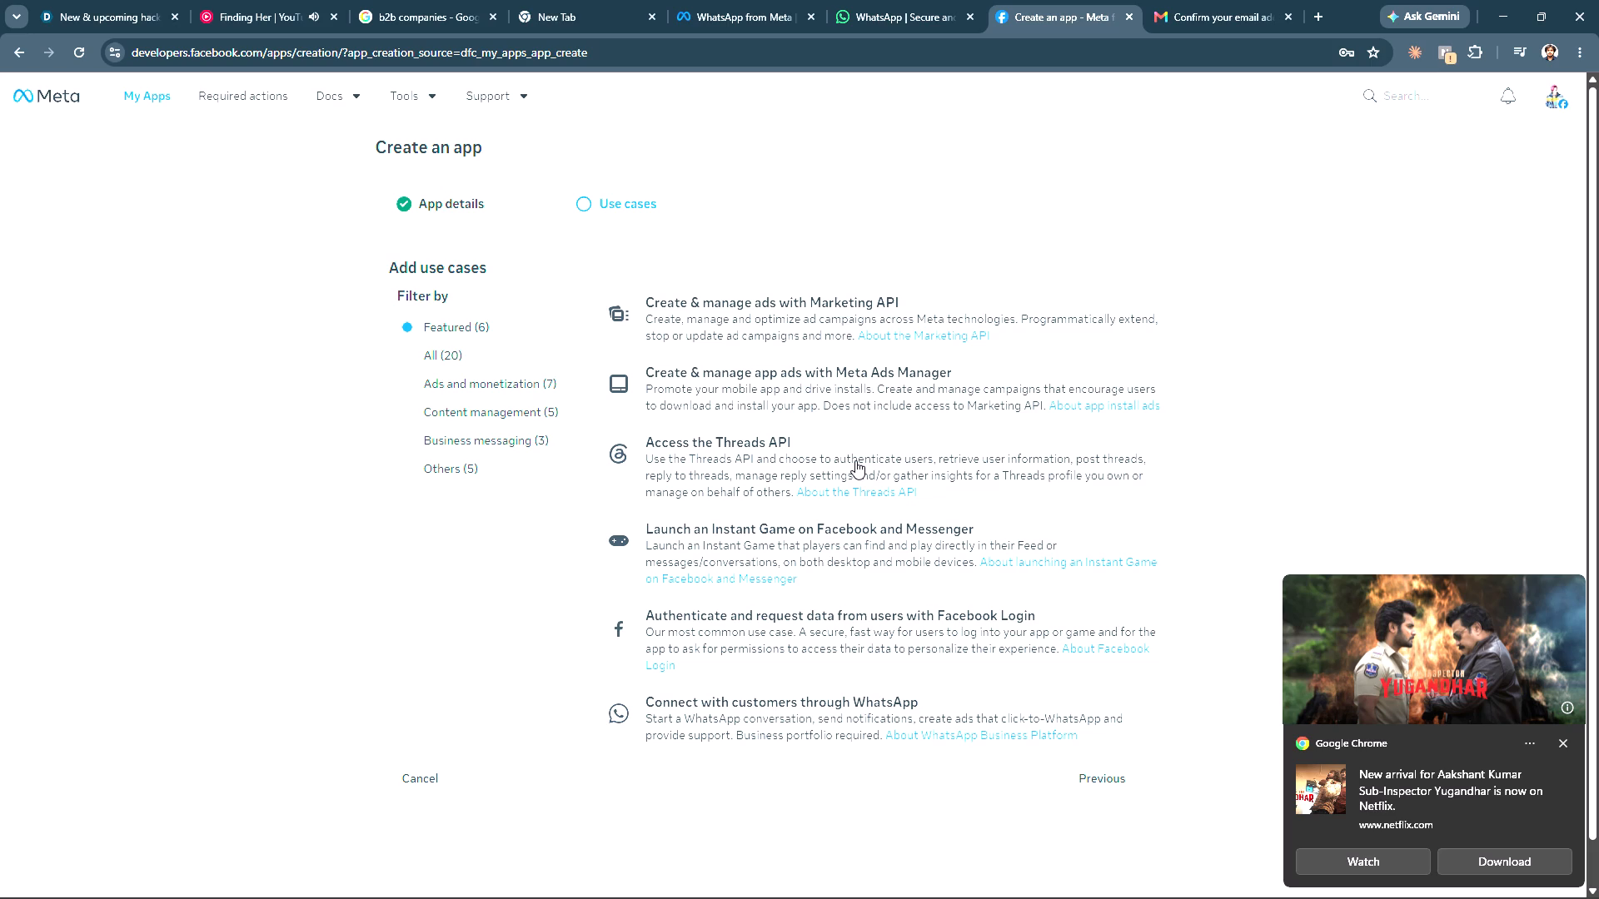
Add the "Connect with customers through WhatsApp" use case to the app and proceed to the business stage.
left_click(788, 713)
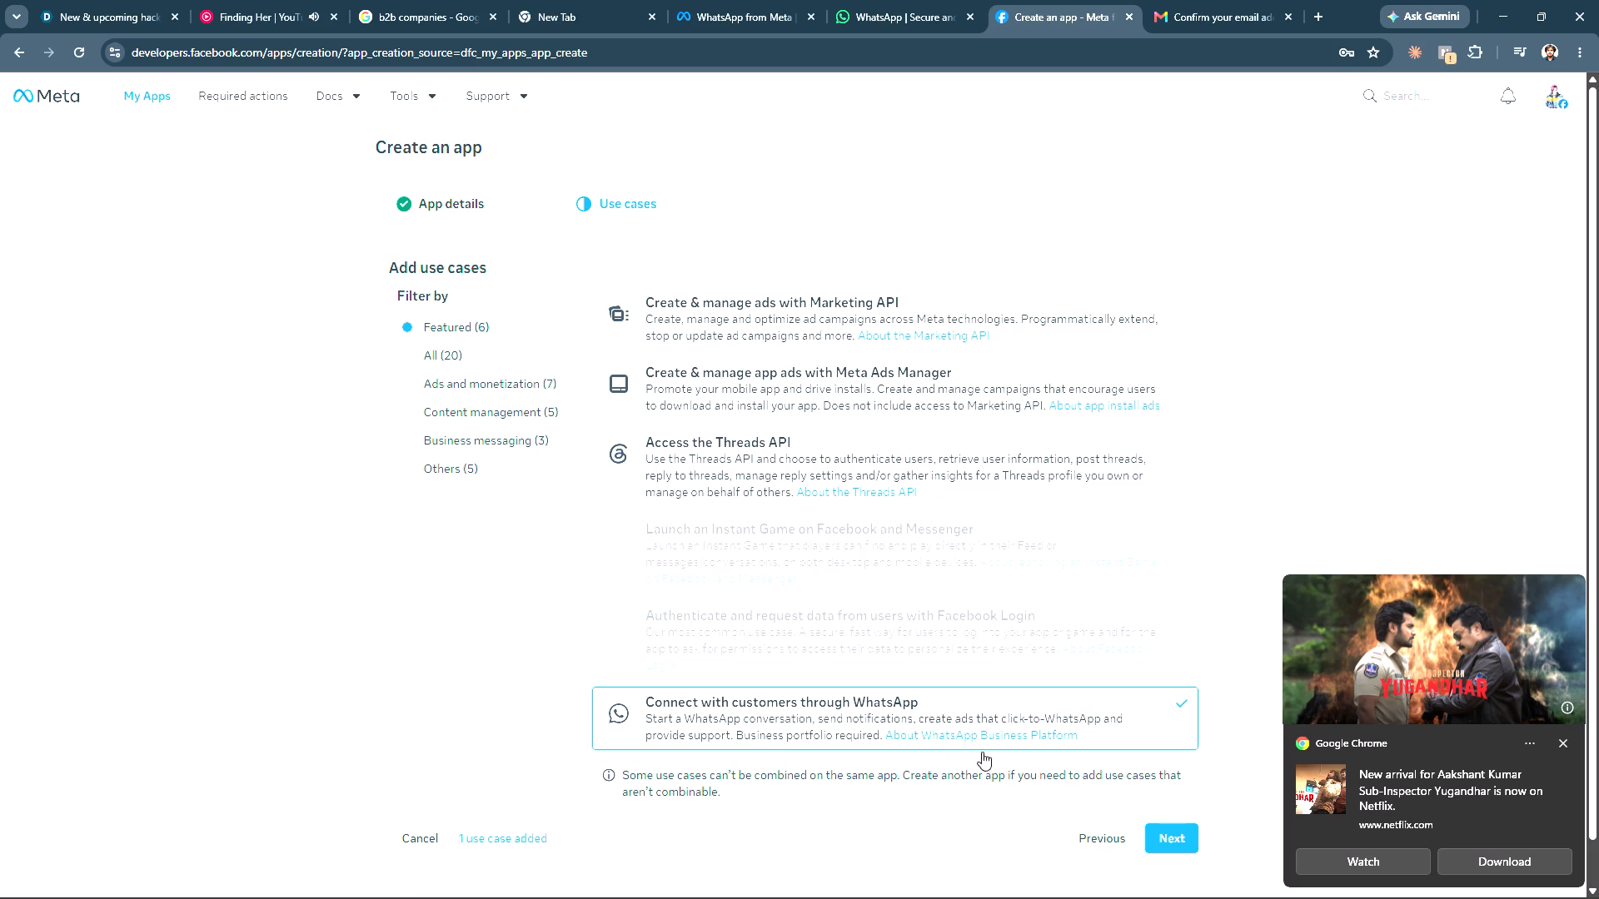
scroll(994, 733, "down", 4)
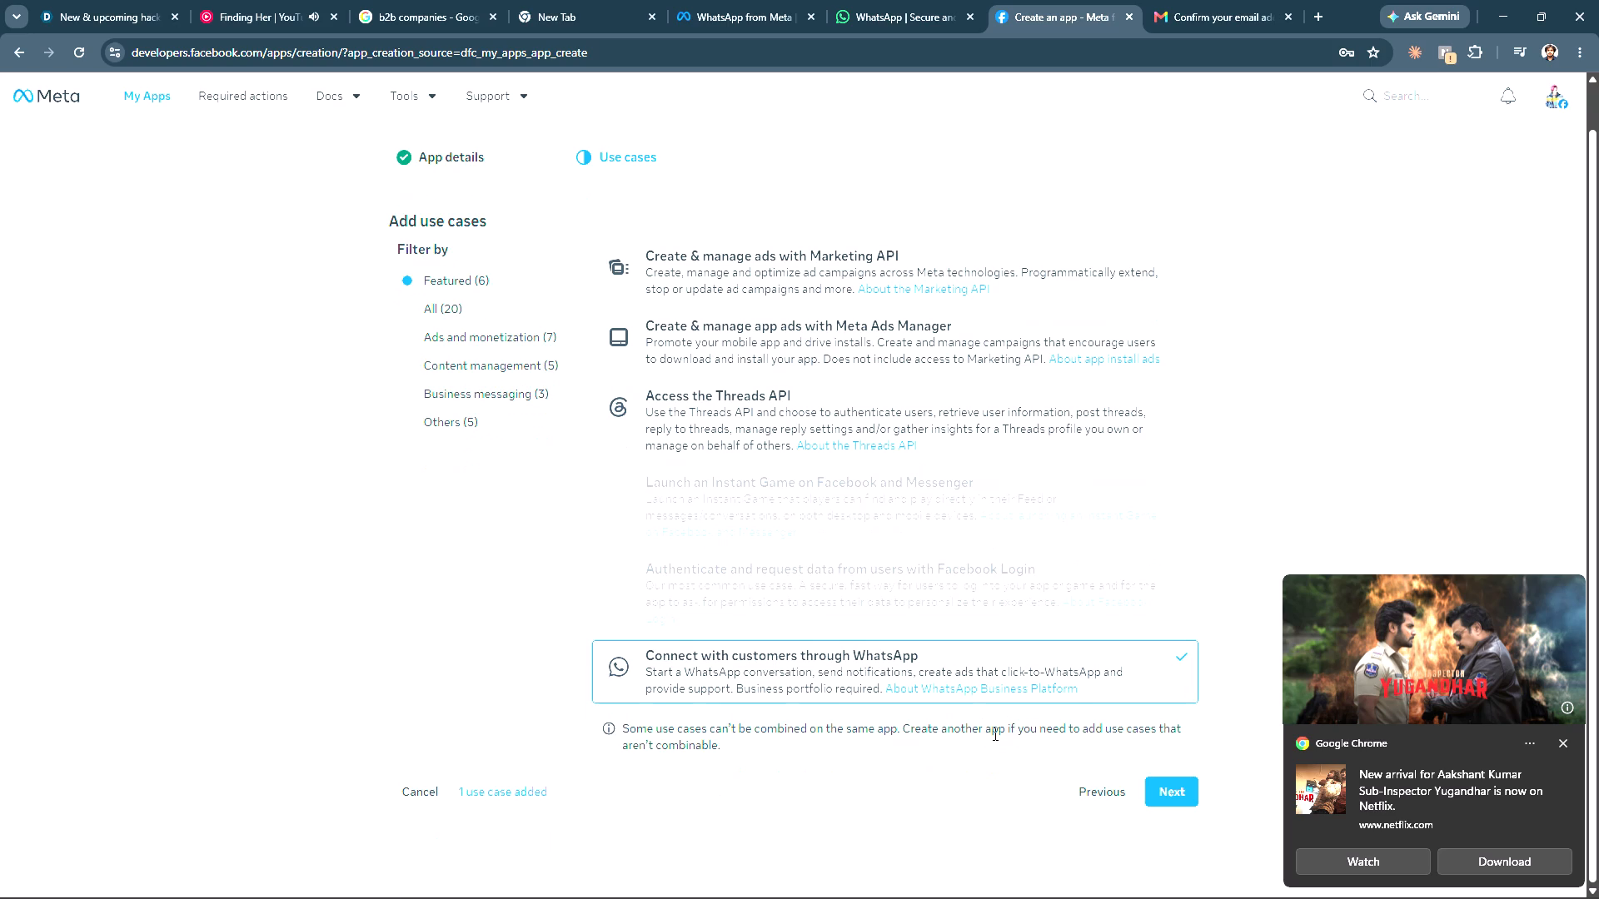
left_click(1174, 786)
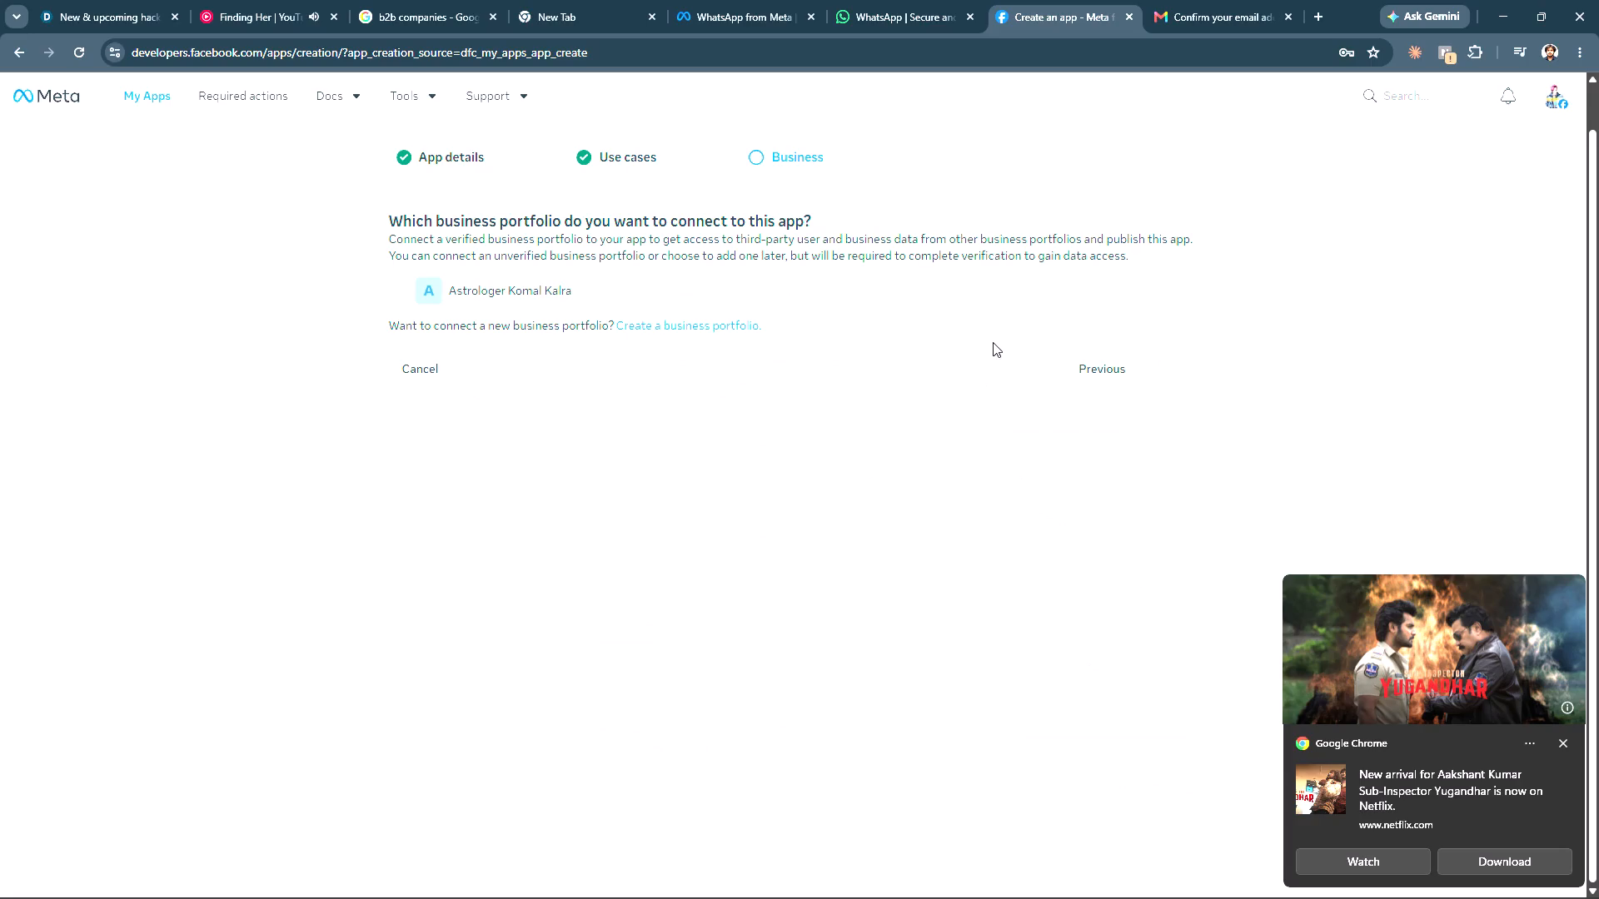
Start creating a new business portfolio for the app and open its portfolio name for entry.
left_click(718, 321)
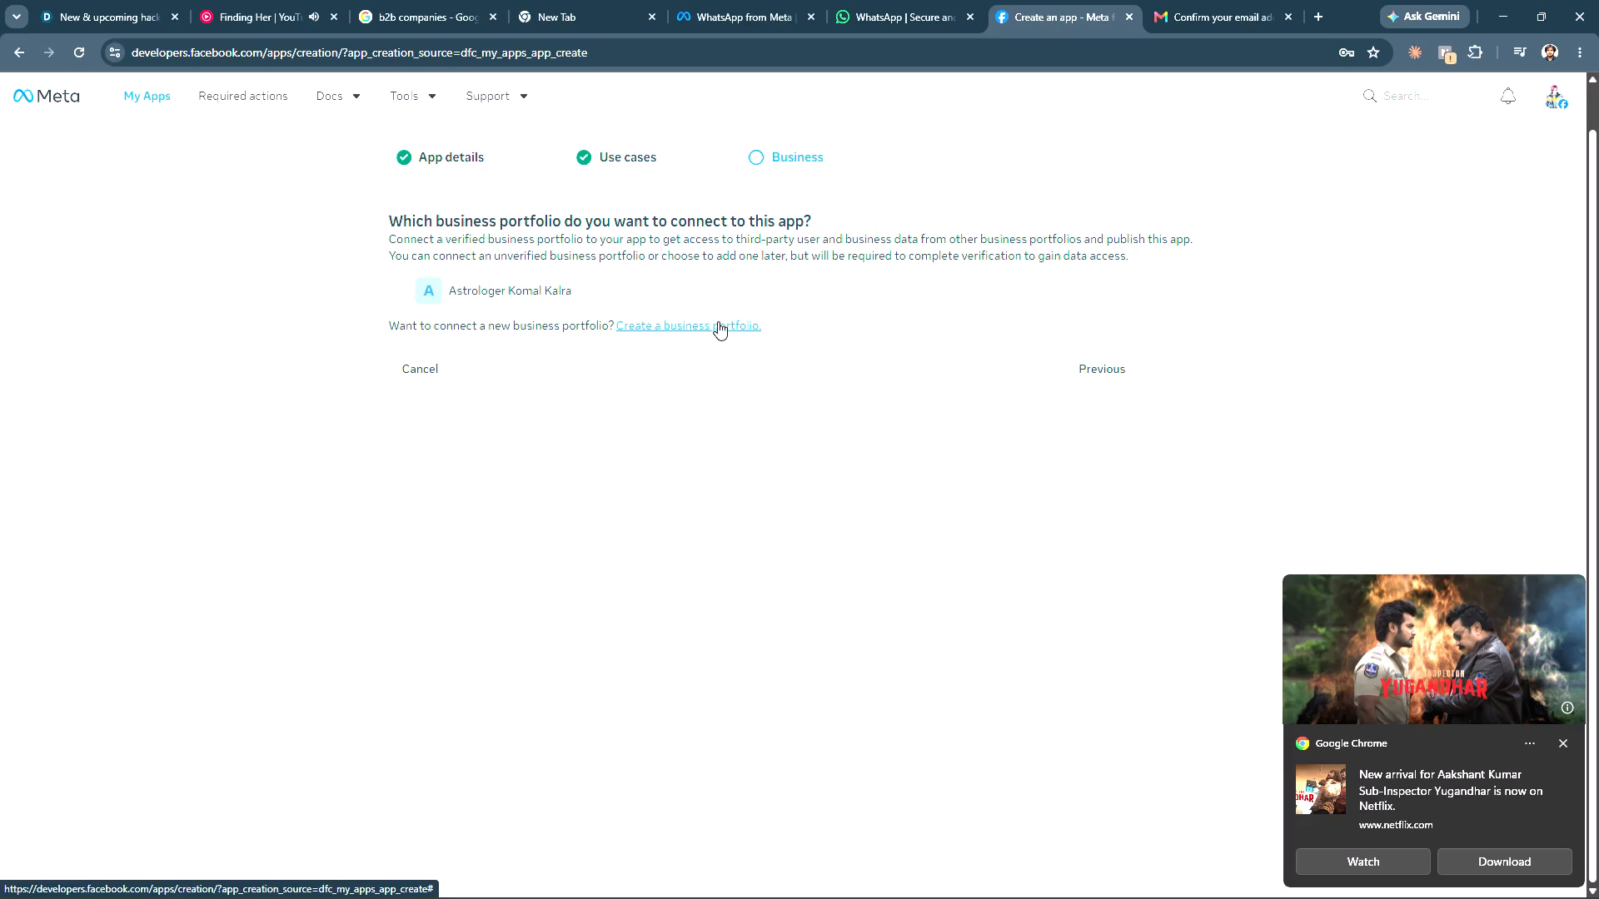
left_click(713, 348)
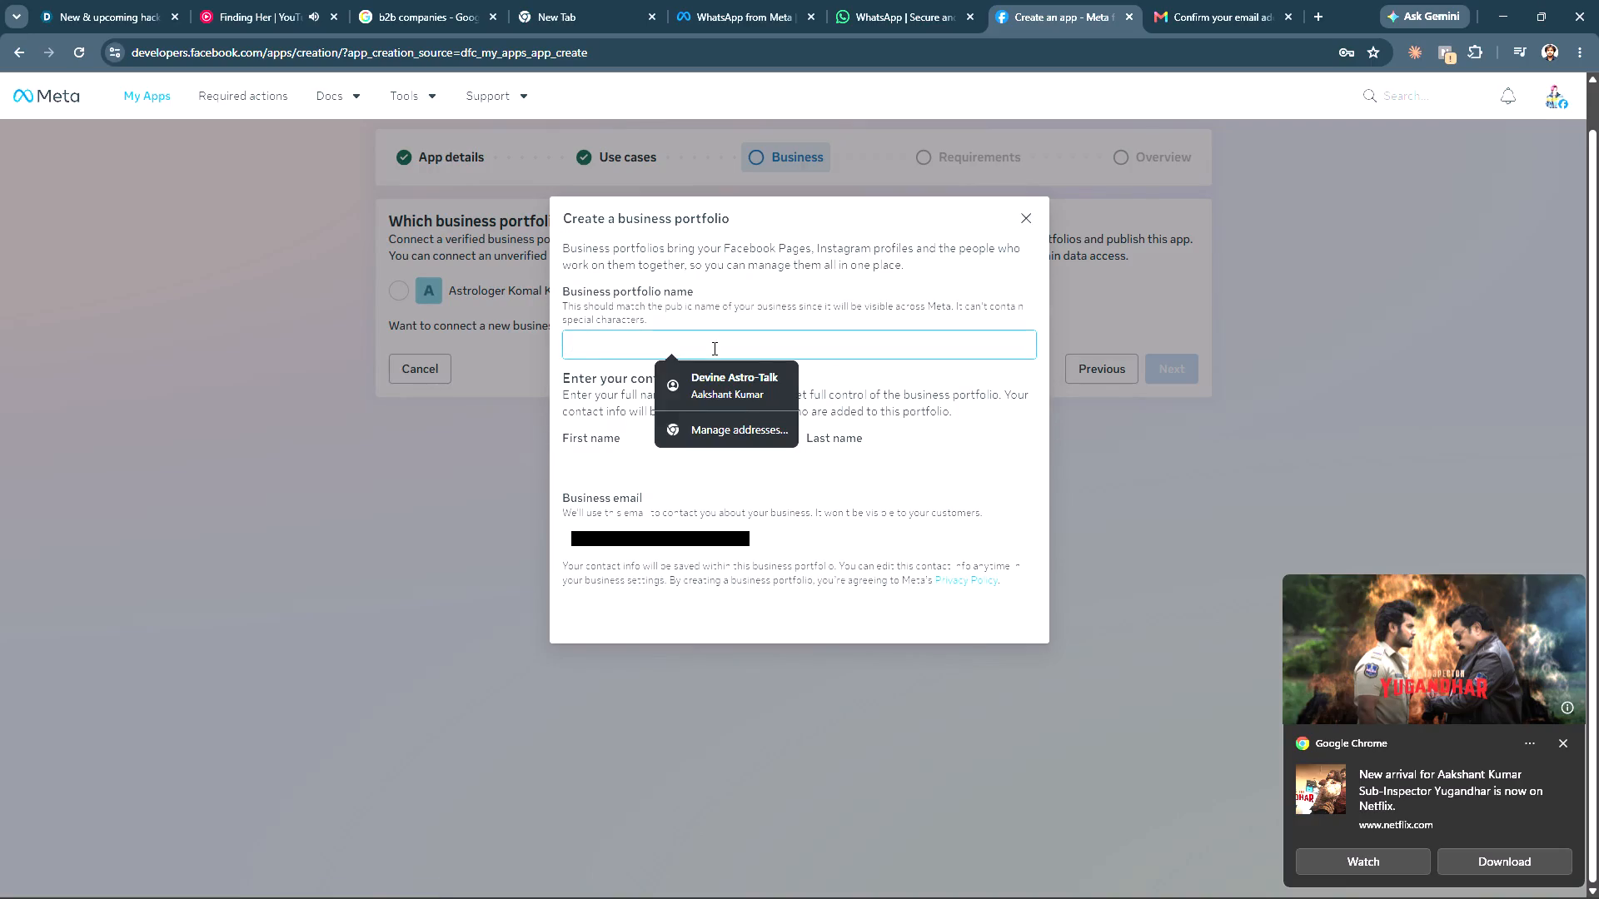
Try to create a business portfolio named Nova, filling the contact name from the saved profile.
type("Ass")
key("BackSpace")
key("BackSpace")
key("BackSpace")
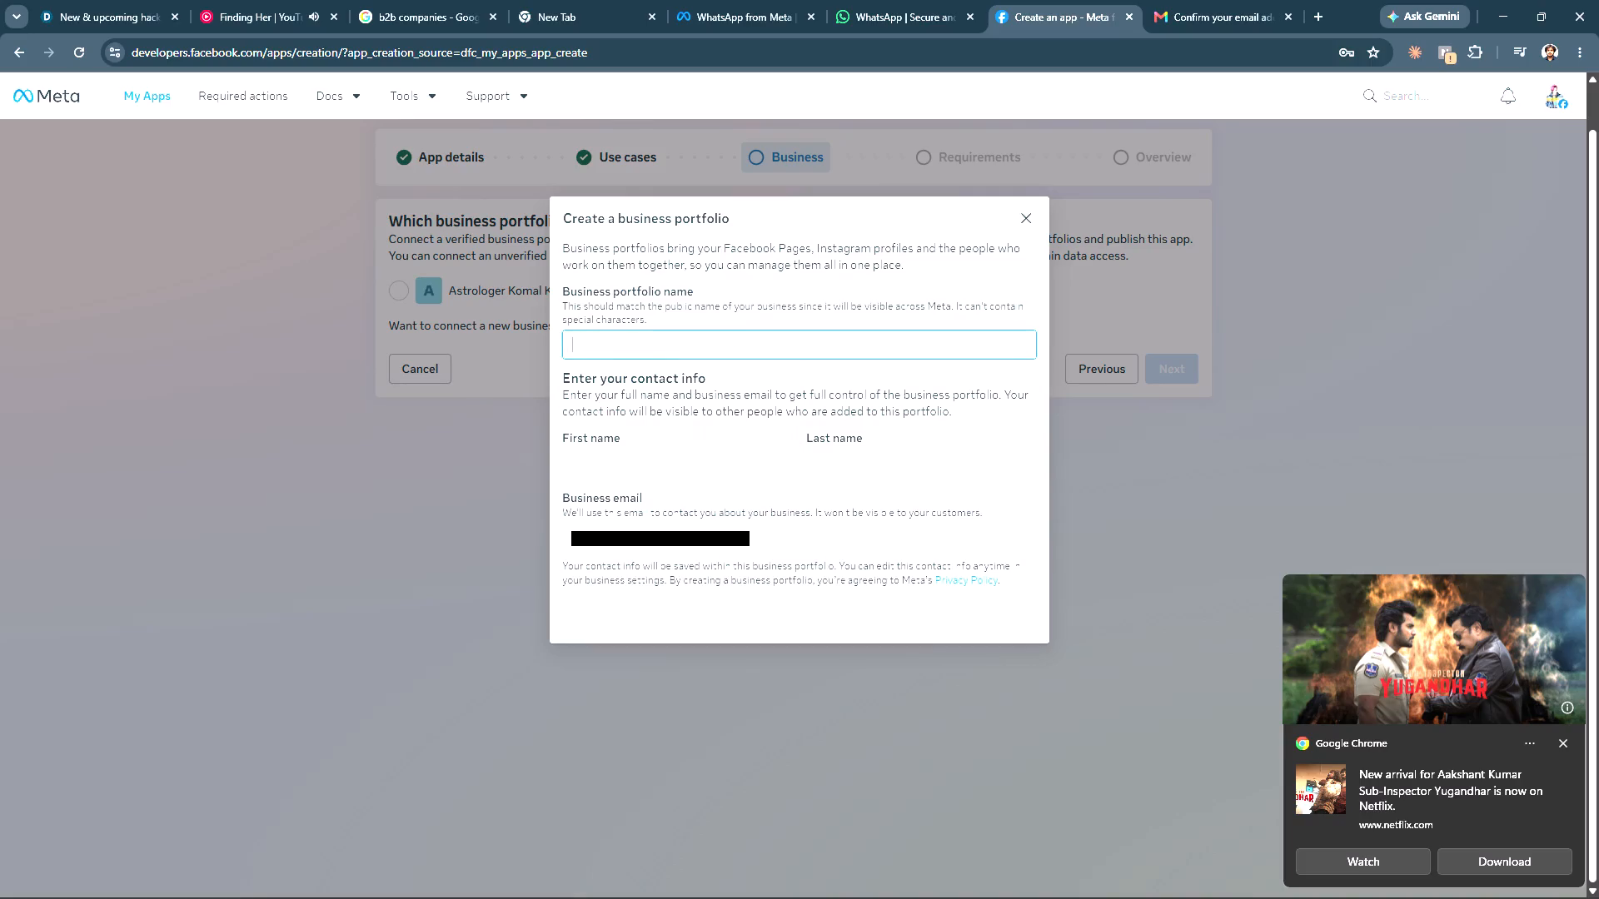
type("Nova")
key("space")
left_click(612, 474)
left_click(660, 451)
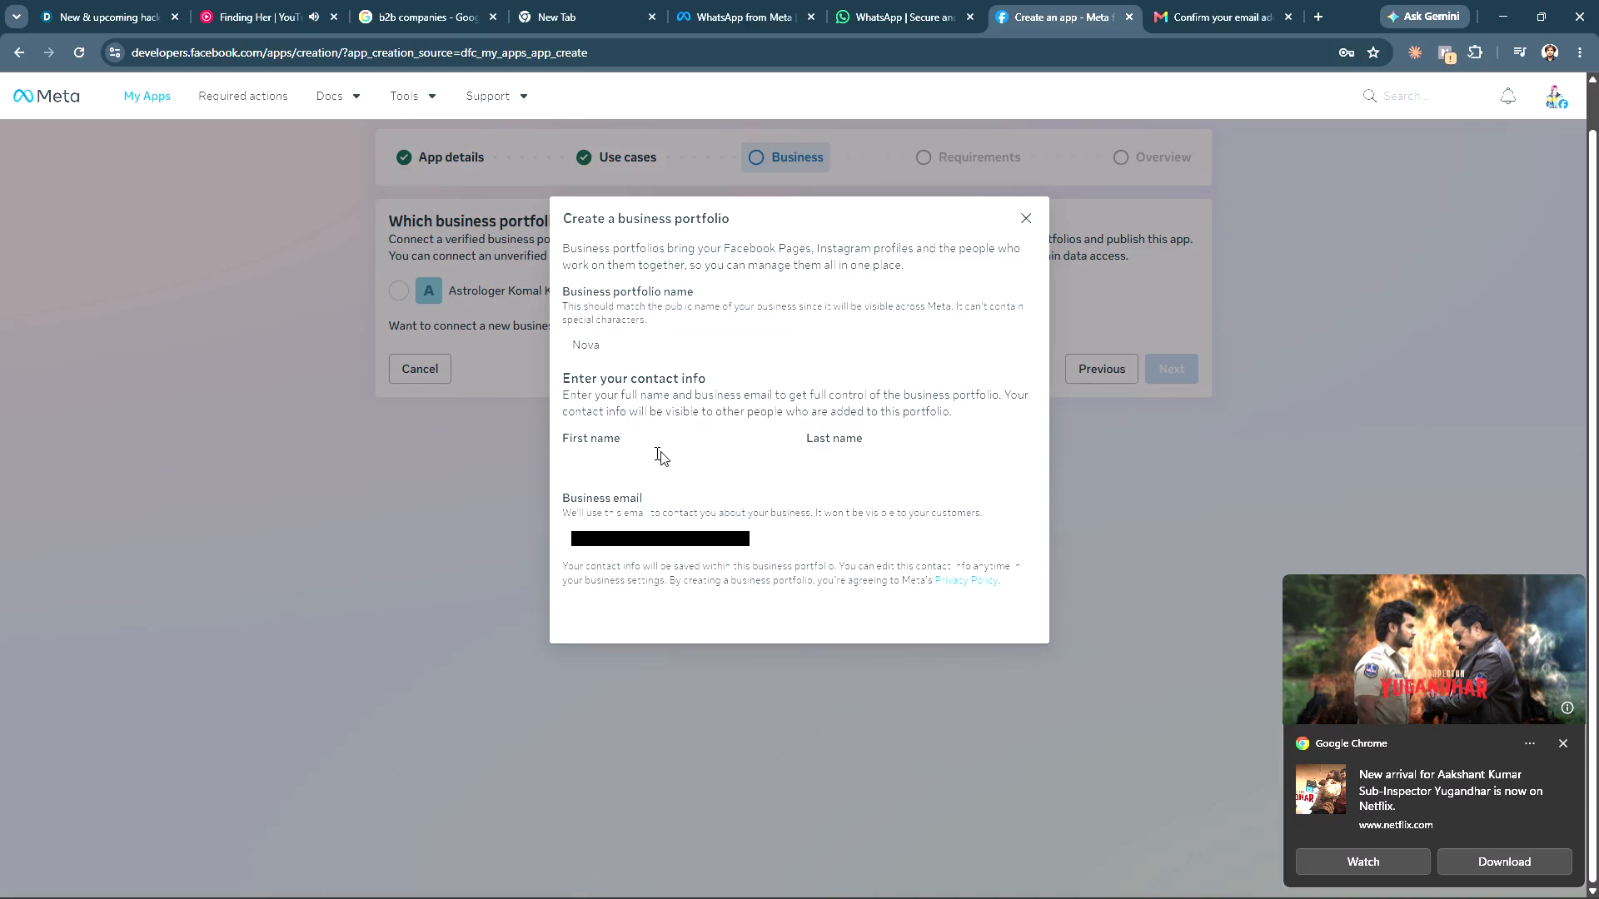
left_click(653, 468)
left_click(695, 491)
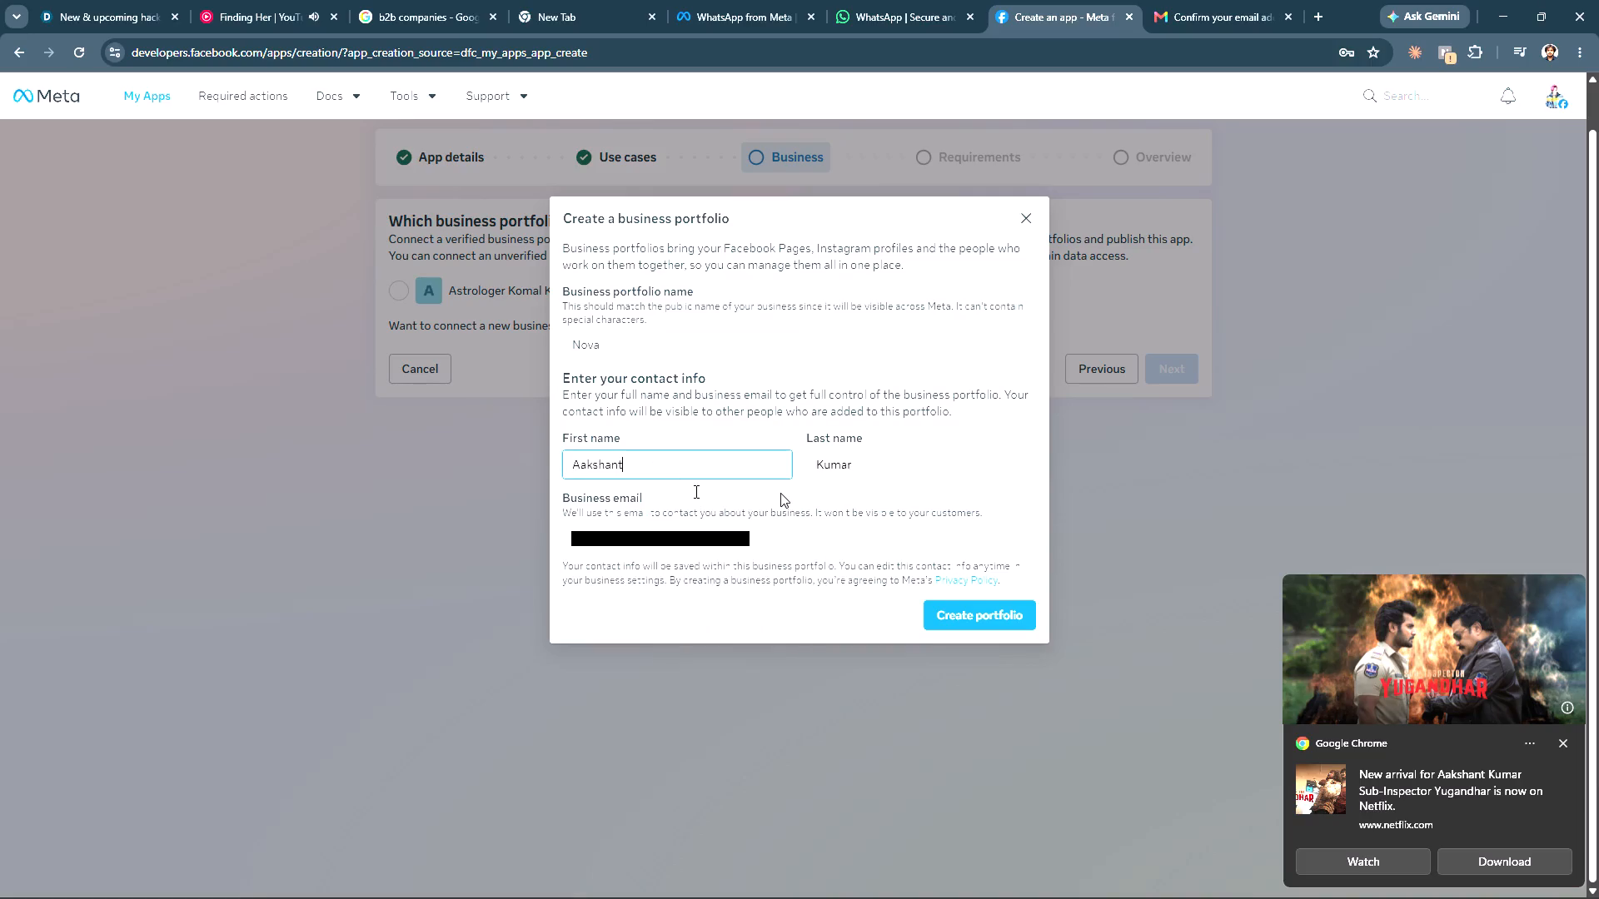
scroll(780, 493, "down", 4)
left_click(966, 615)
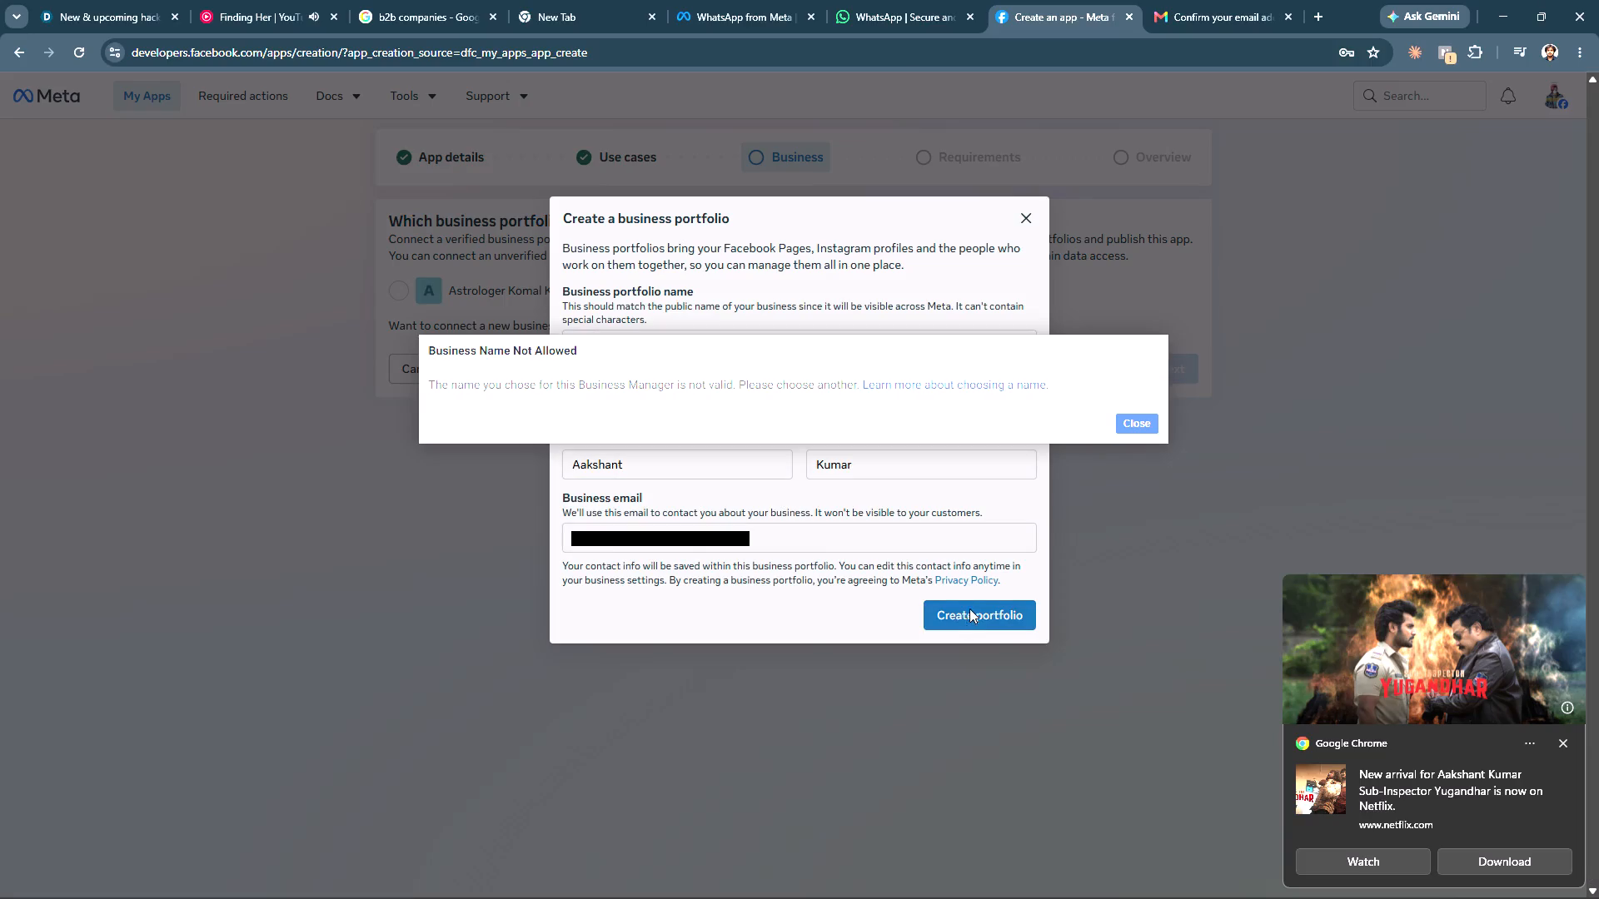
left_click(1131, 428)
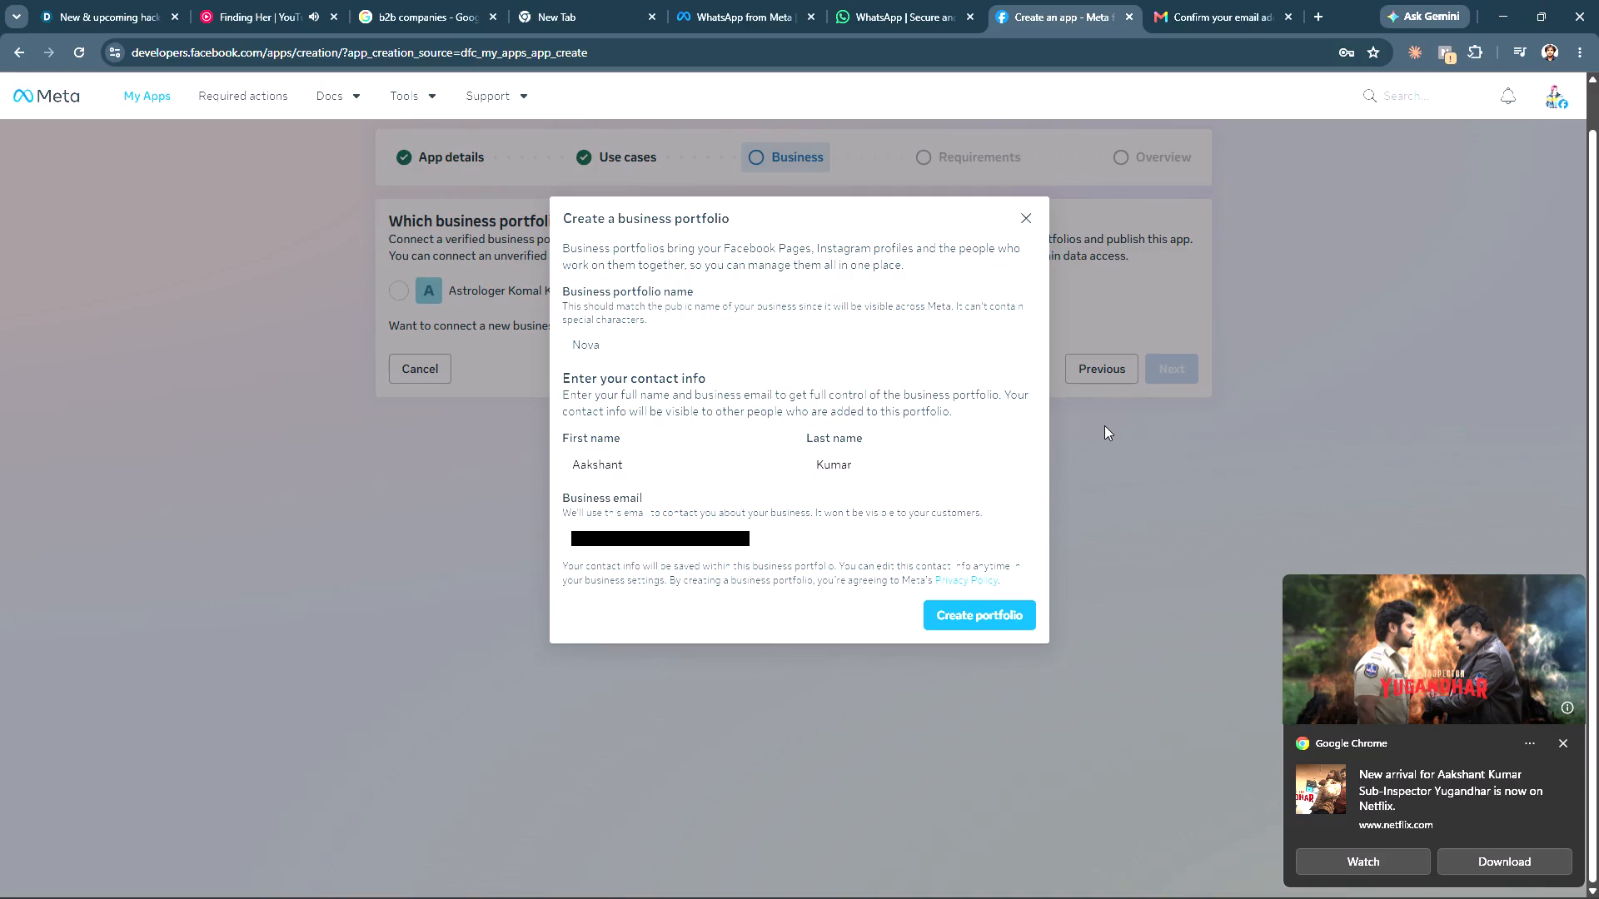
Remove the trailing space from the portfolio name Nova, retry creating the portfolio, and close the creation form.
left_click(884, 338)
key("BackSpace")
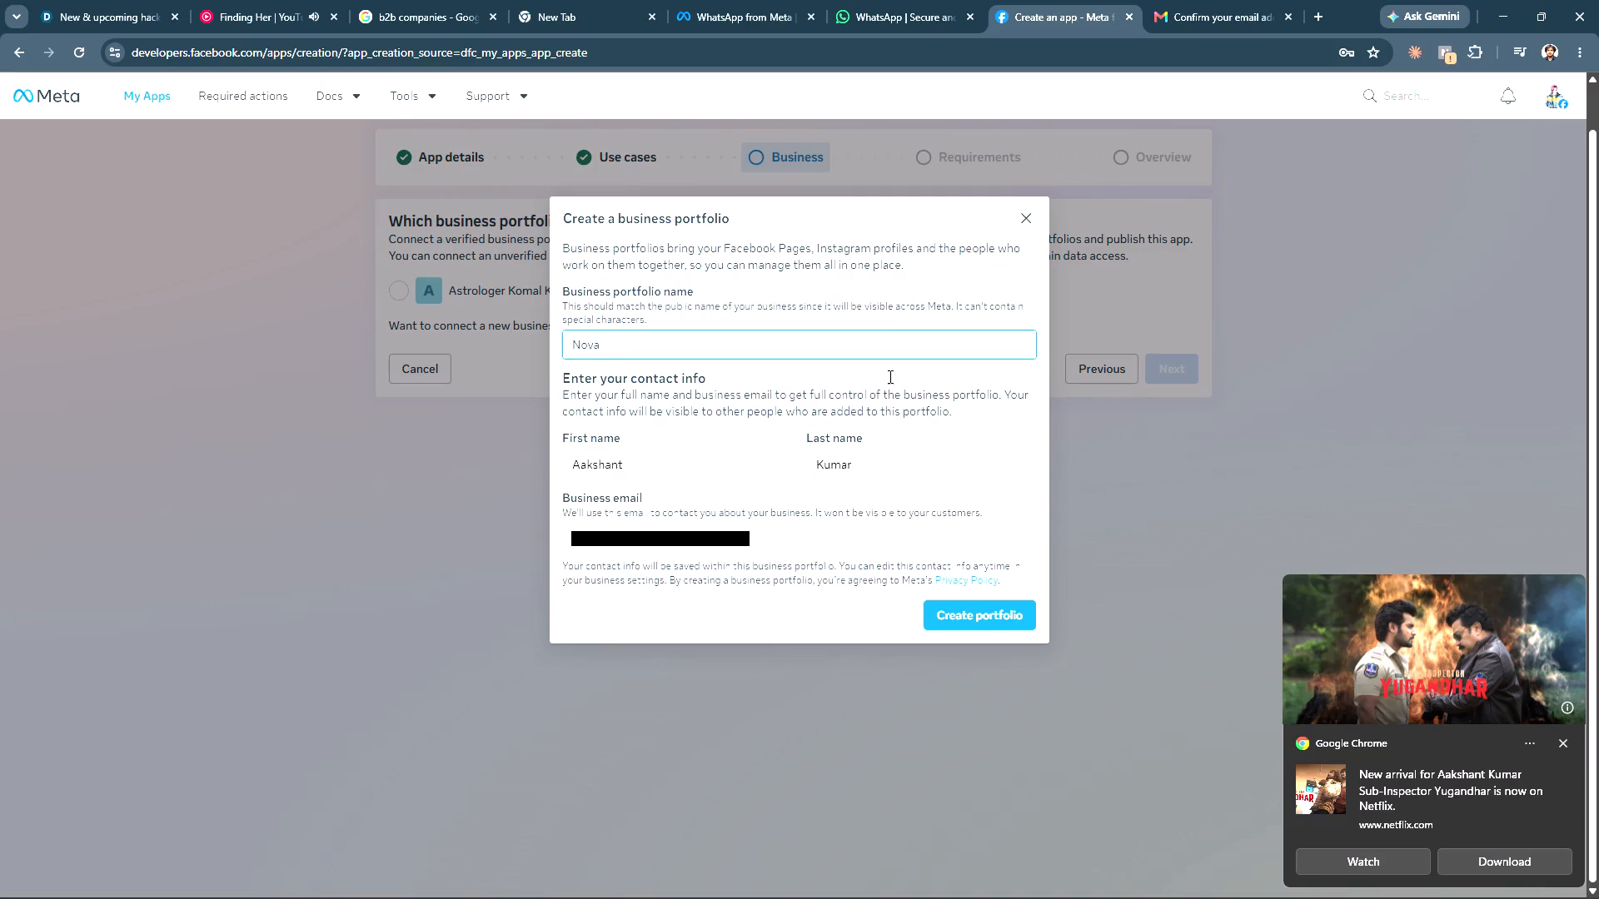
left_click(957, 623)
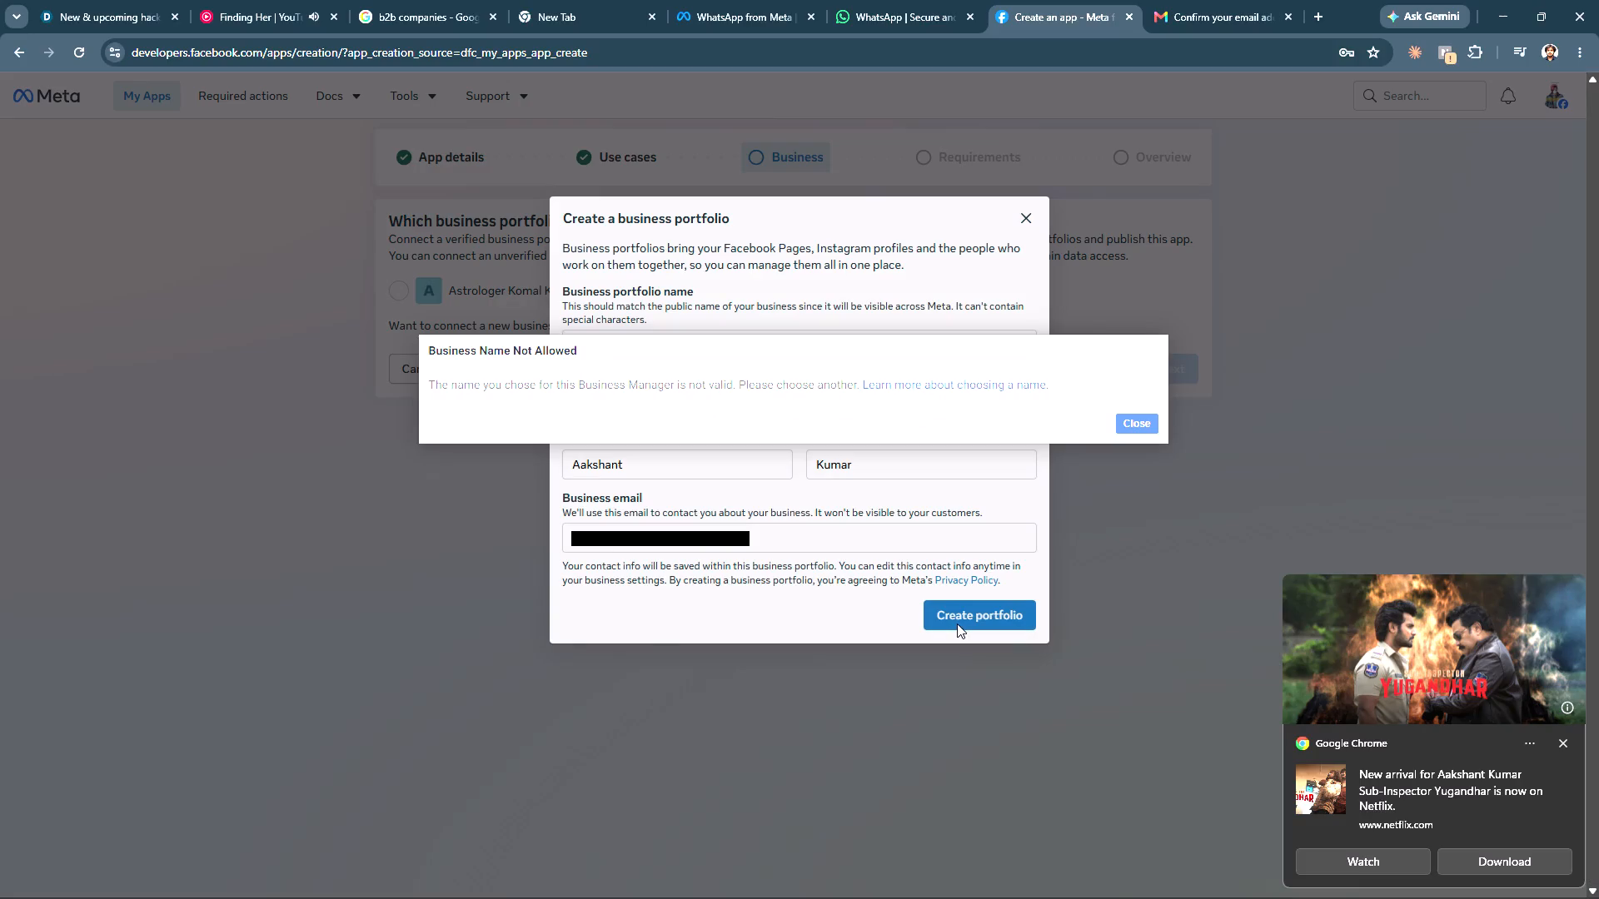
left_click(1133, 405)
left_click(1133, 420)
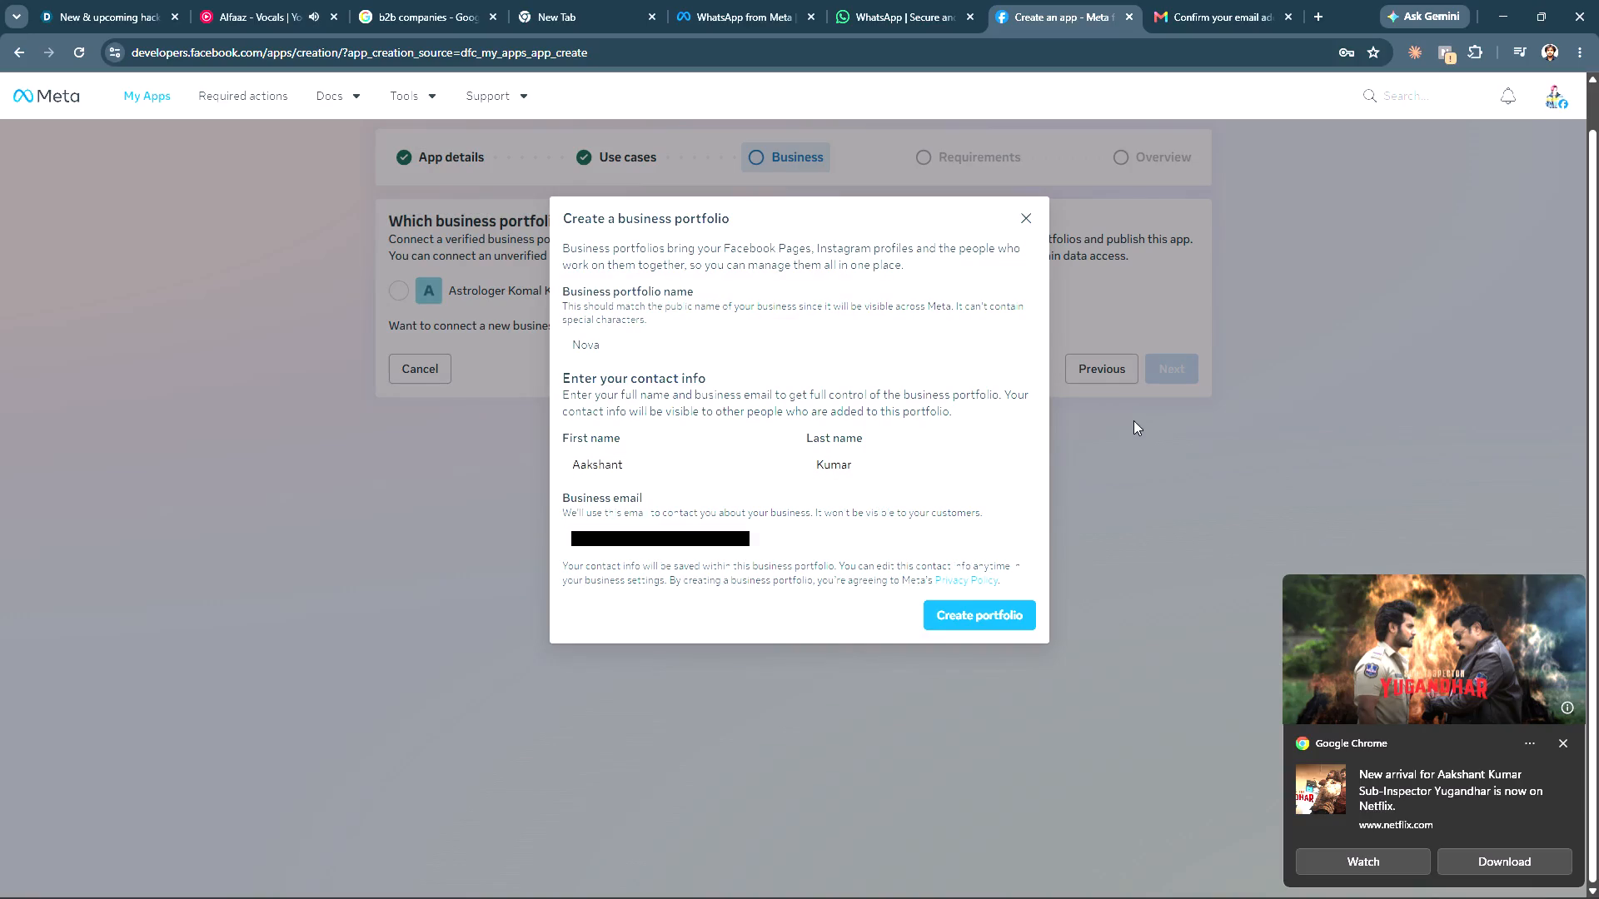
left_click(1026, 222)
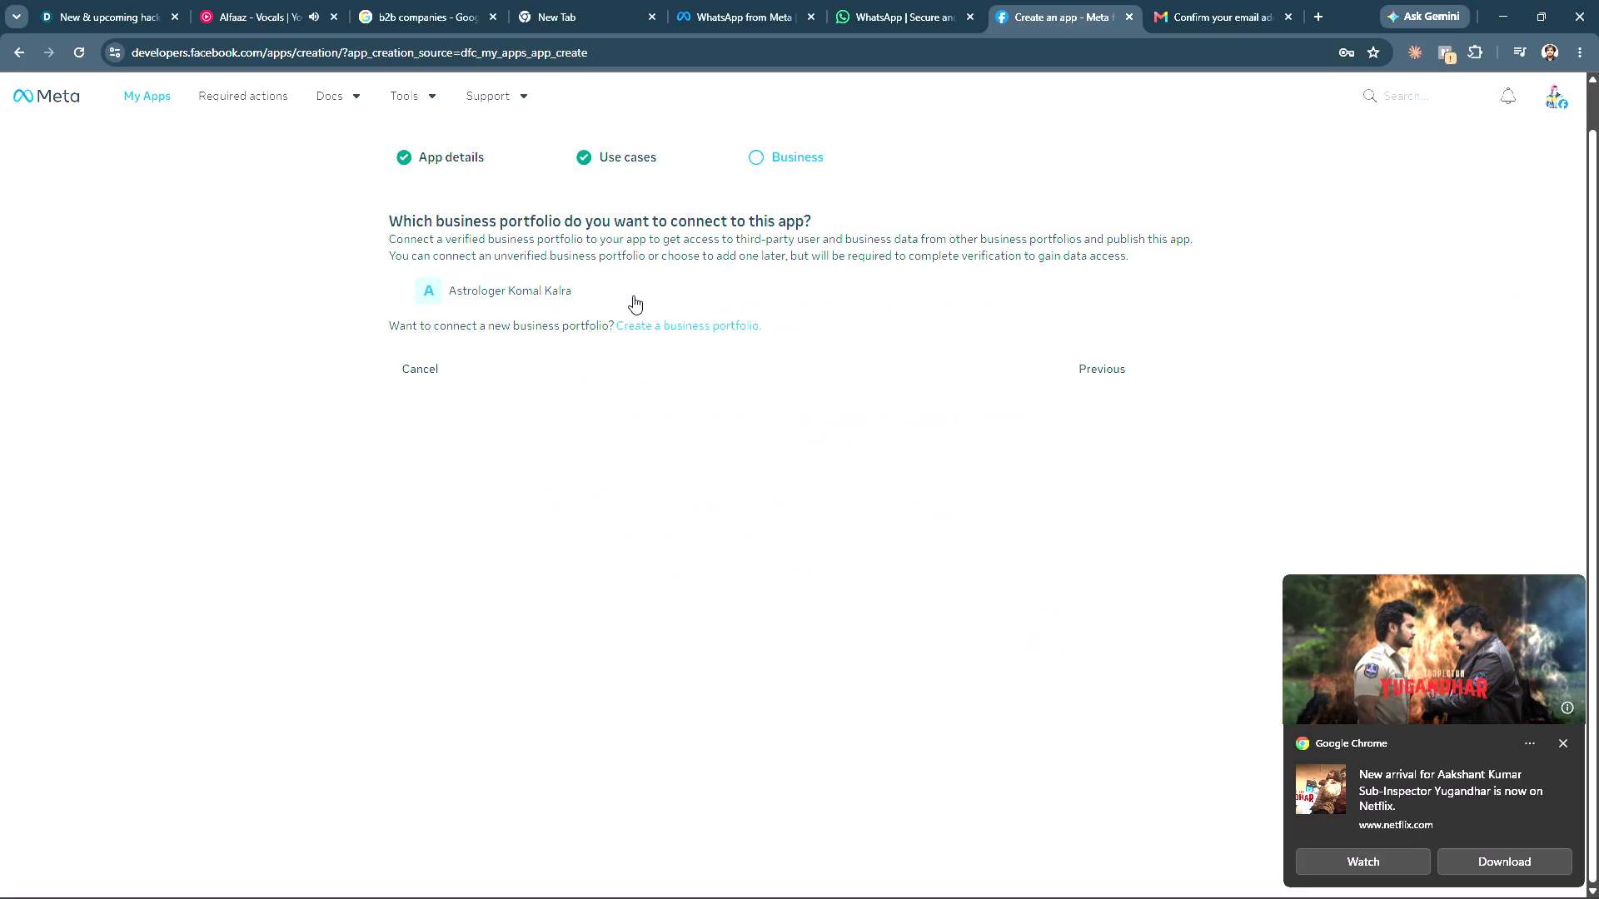
Select the existing astrologer business portfolio as the one to connect to the app.
left_click(531, 286)
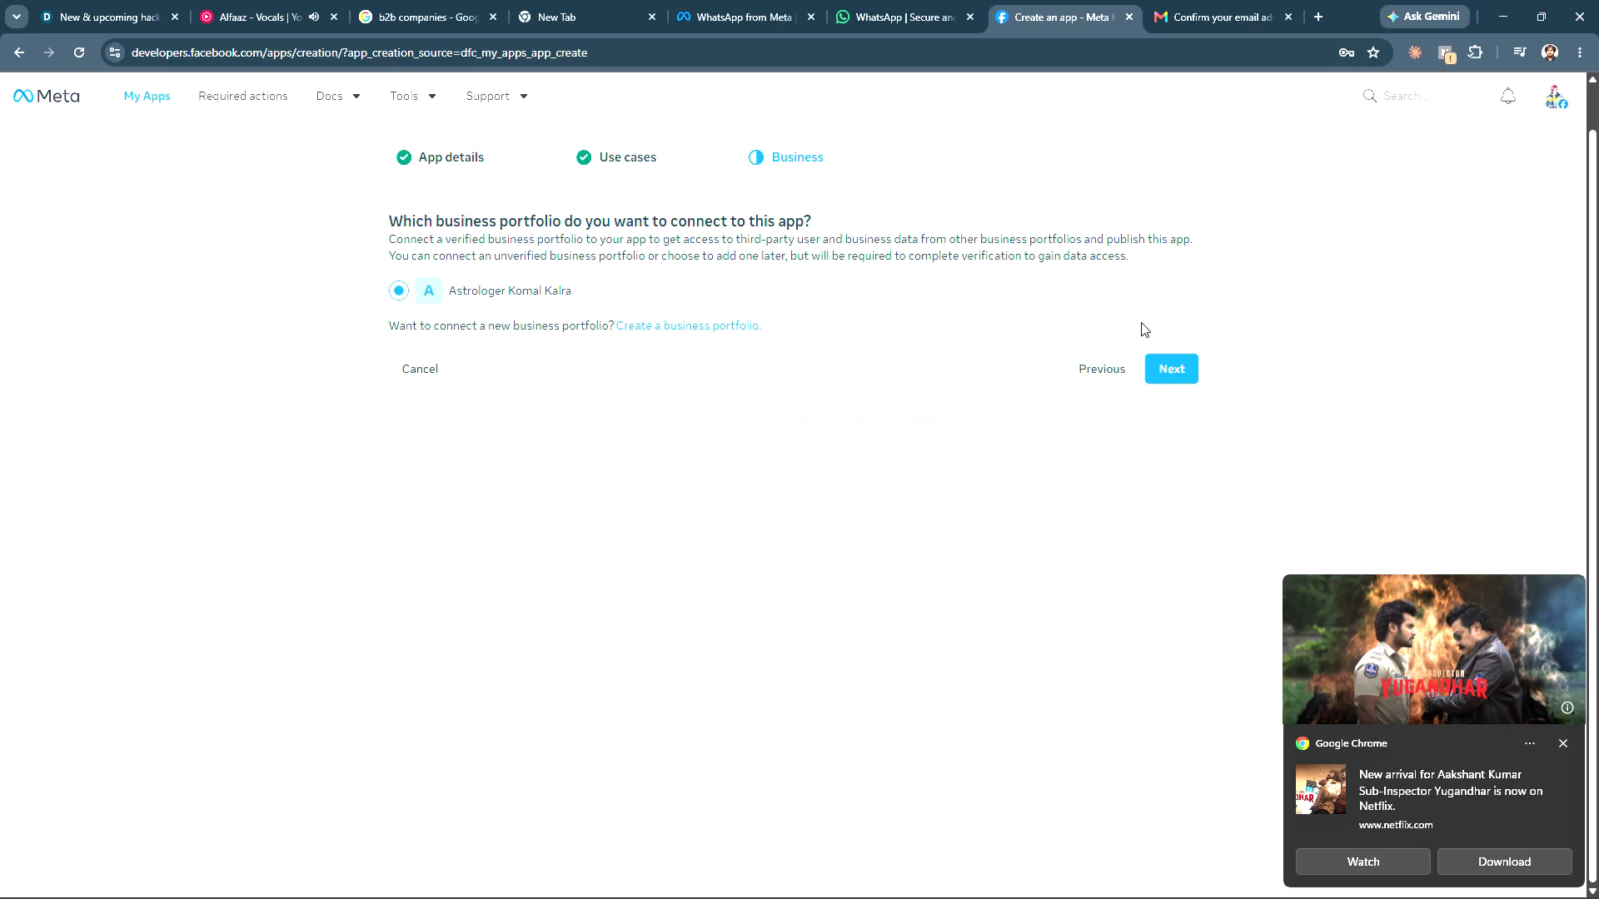
left_click(519, 286)
Create a new business portfolio named KaiketsuTech, filling the contact name from the saved profile.
left_click(655, 325)
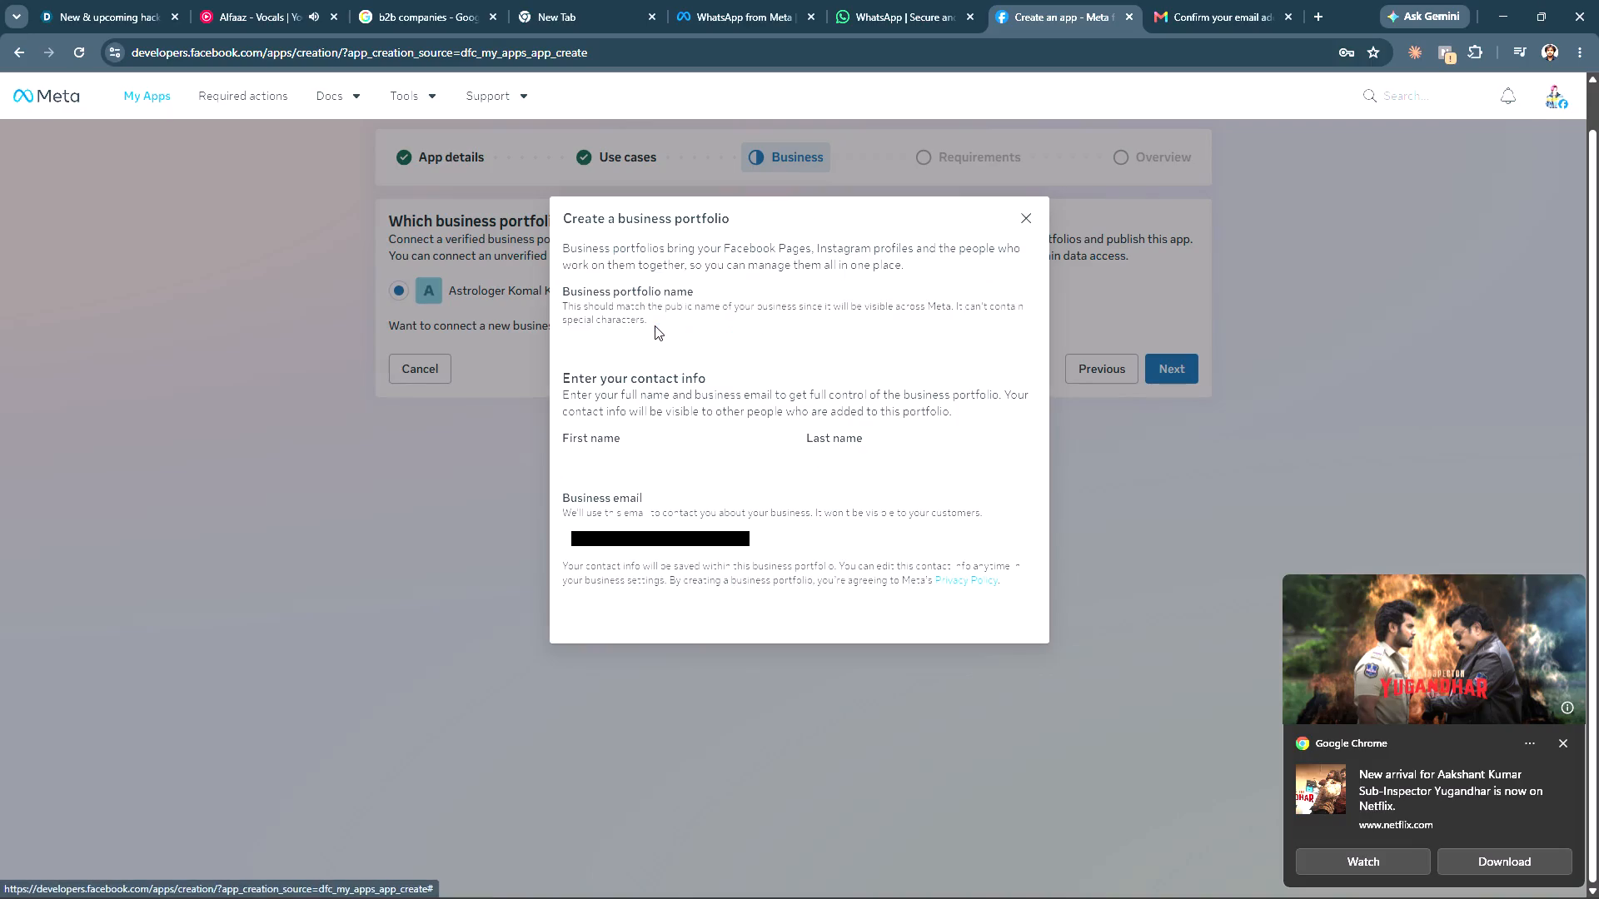
left_click(676, 350)
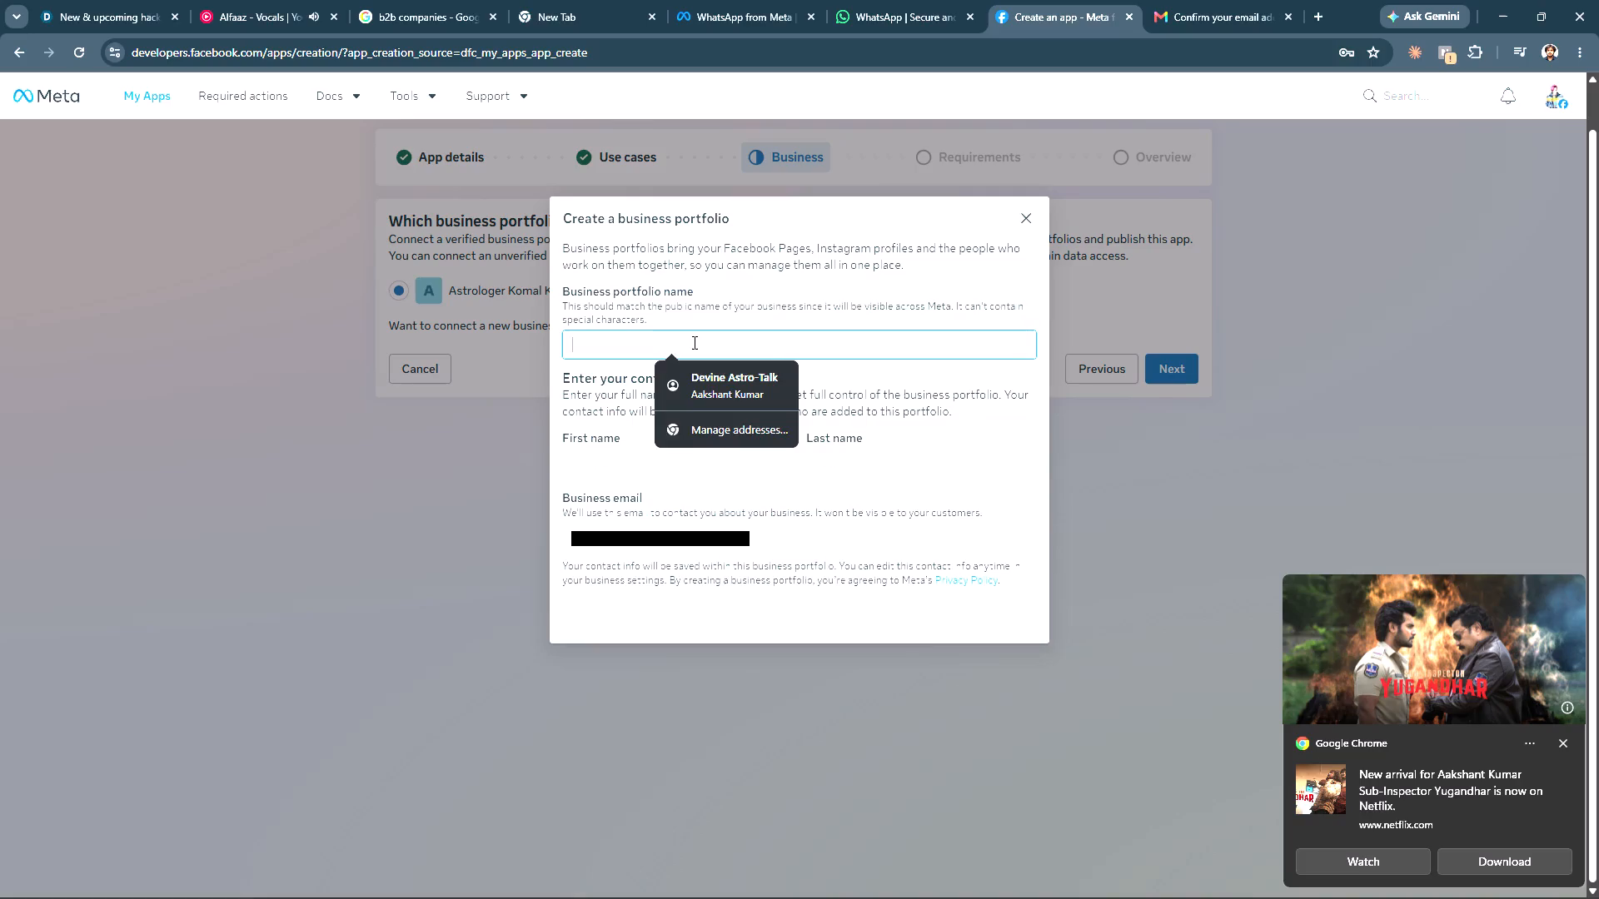
type("Kaikes")
key("BackSpace")
type("tsu")
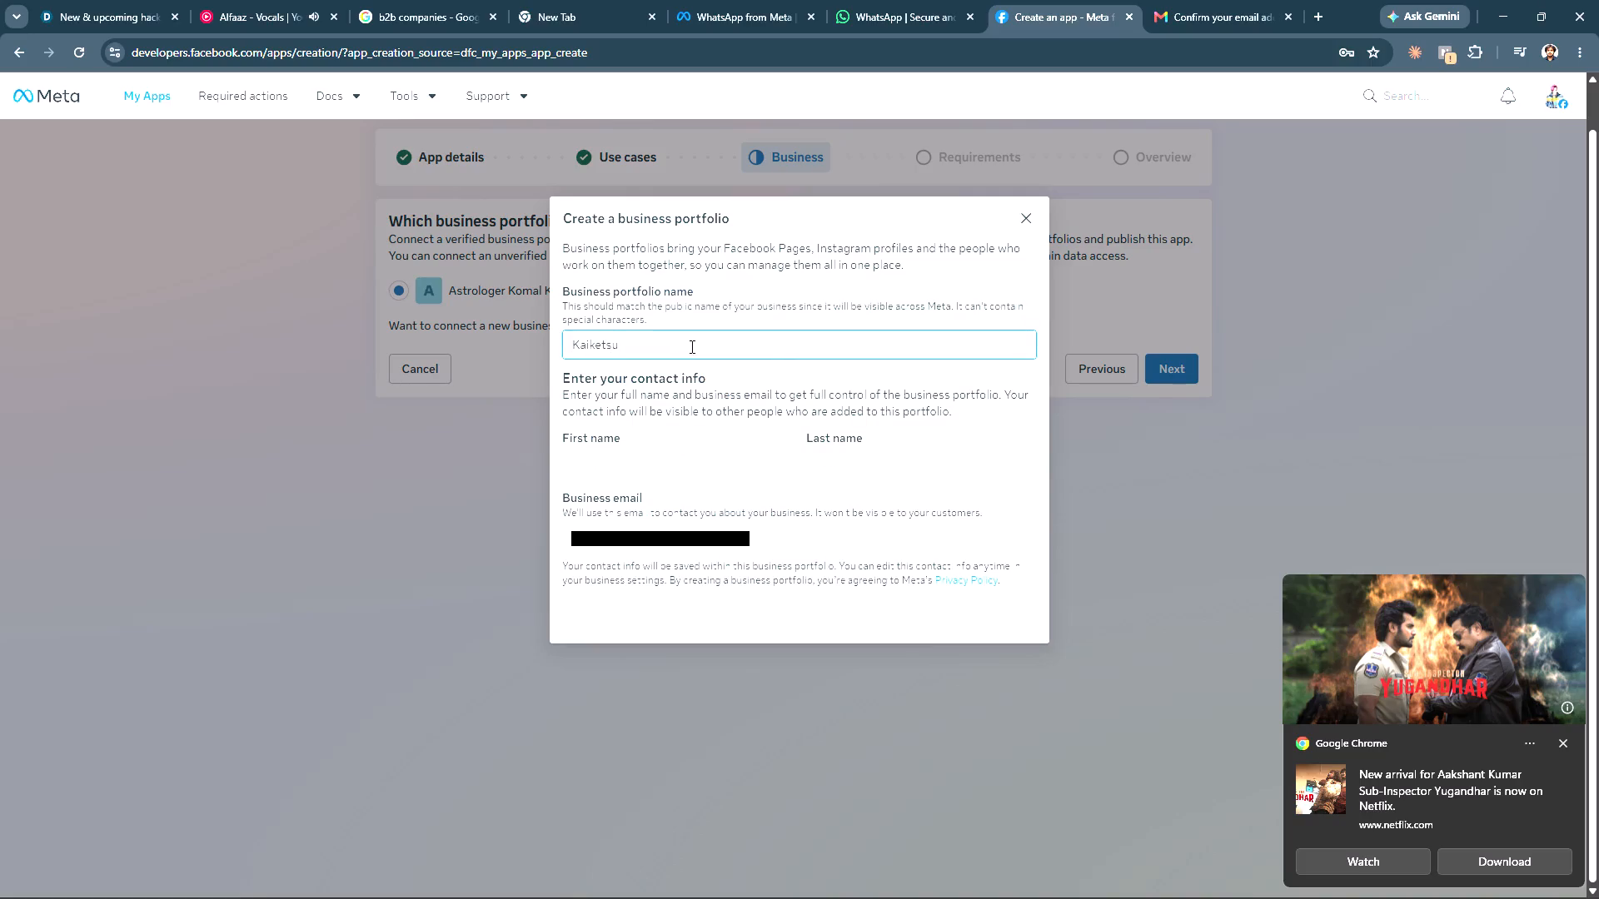
left_click(612, 452)
left_click(612, 458)
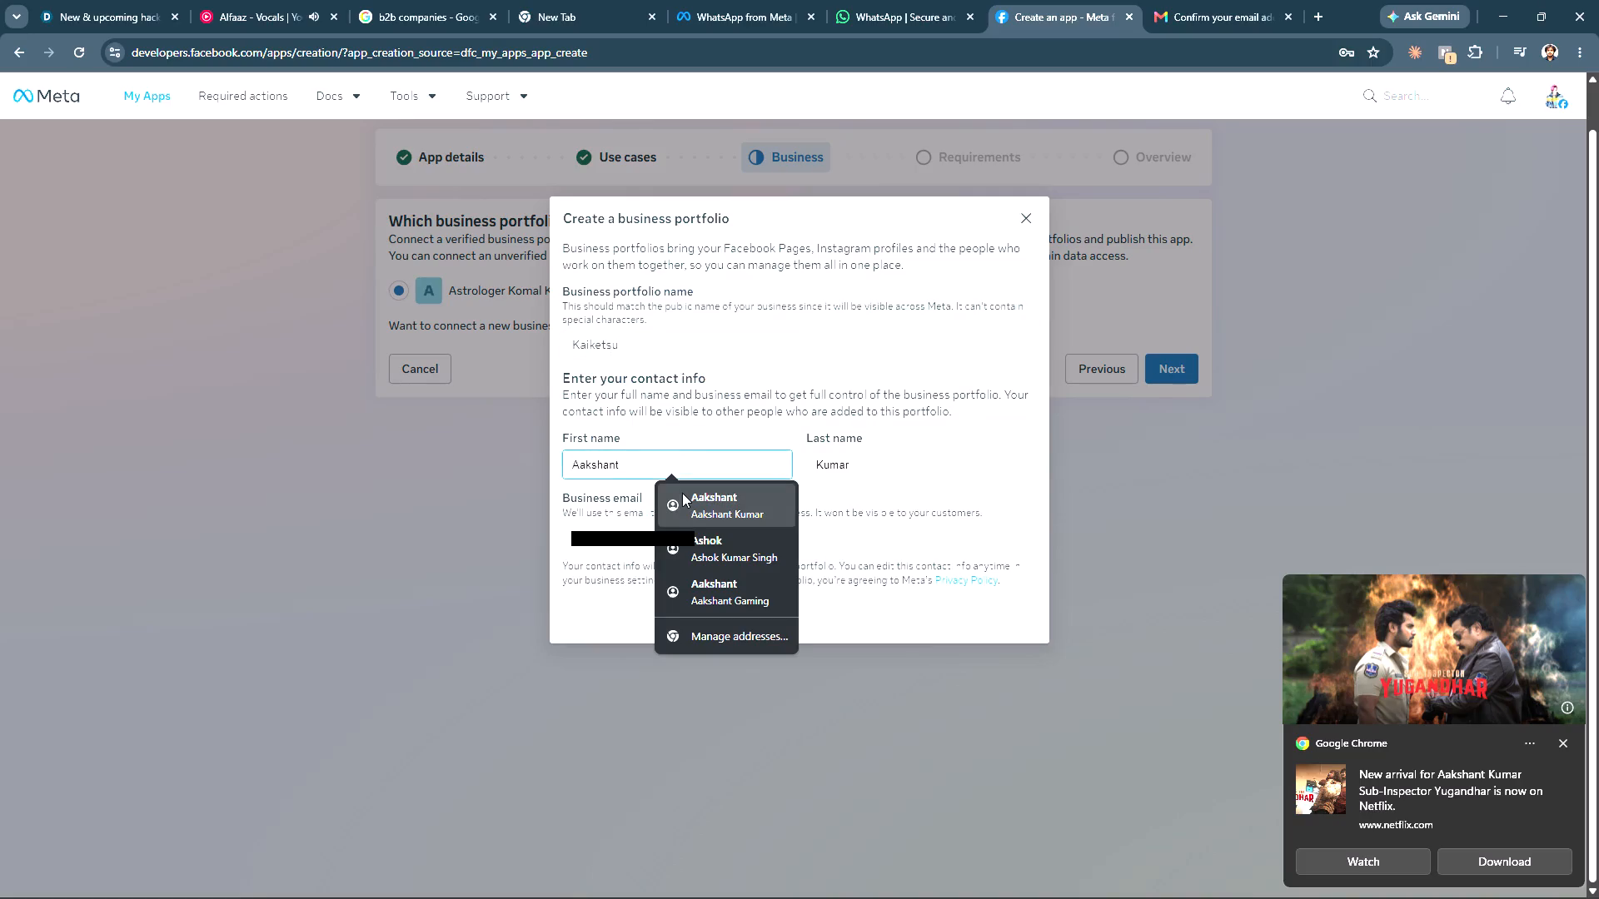
left_click(682, 492)
left_click(671, 334)
left_click(660, 347)
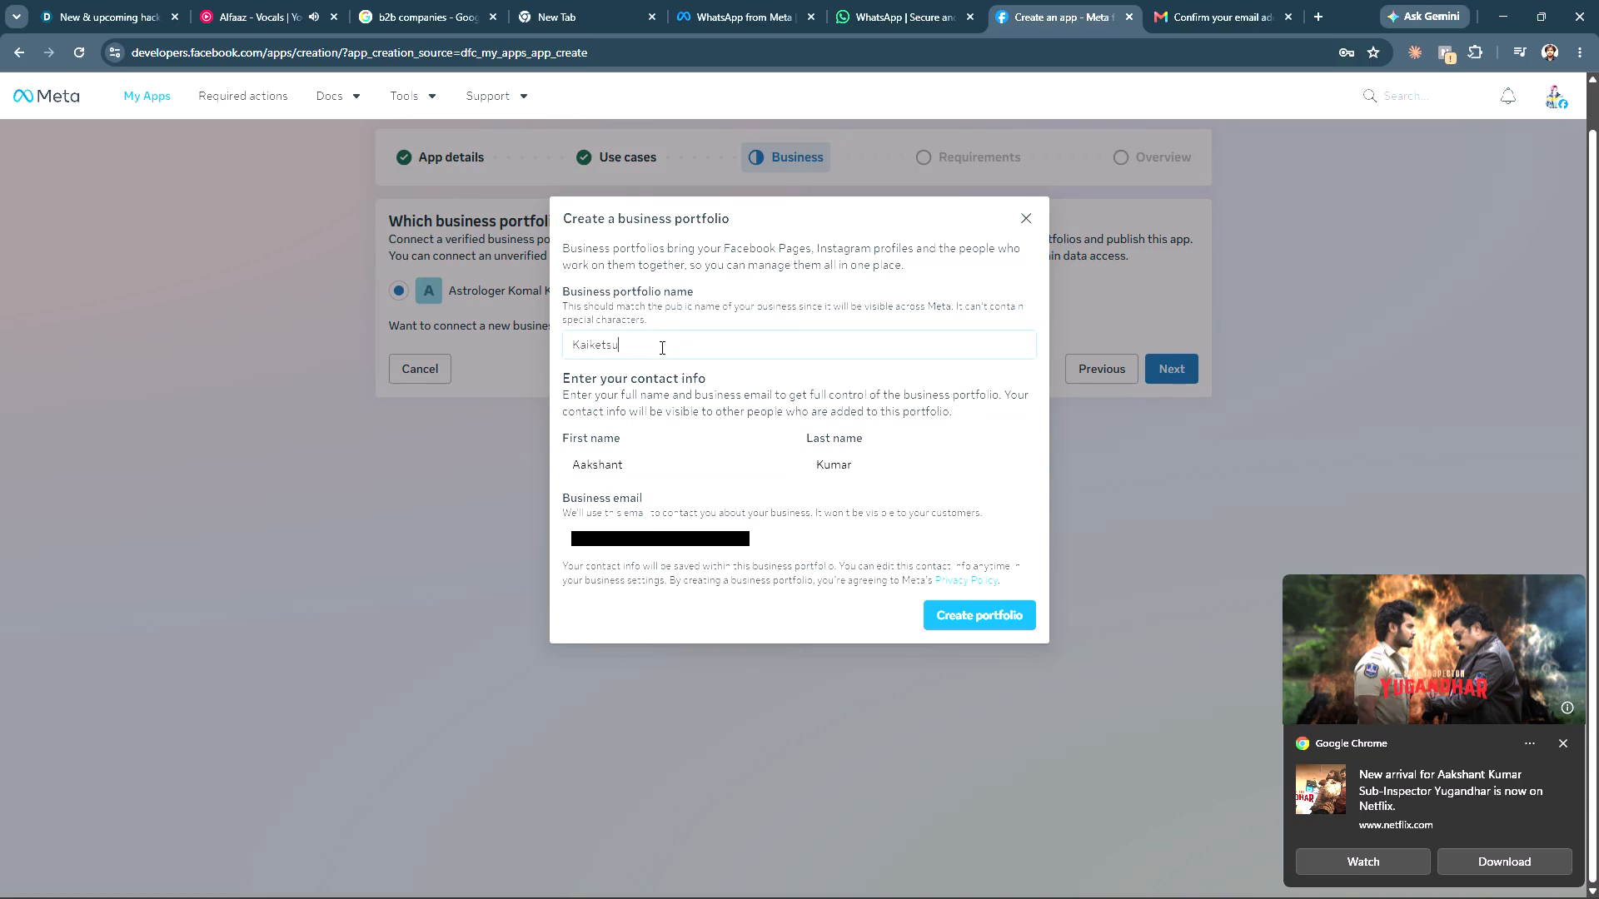
type("Tech")
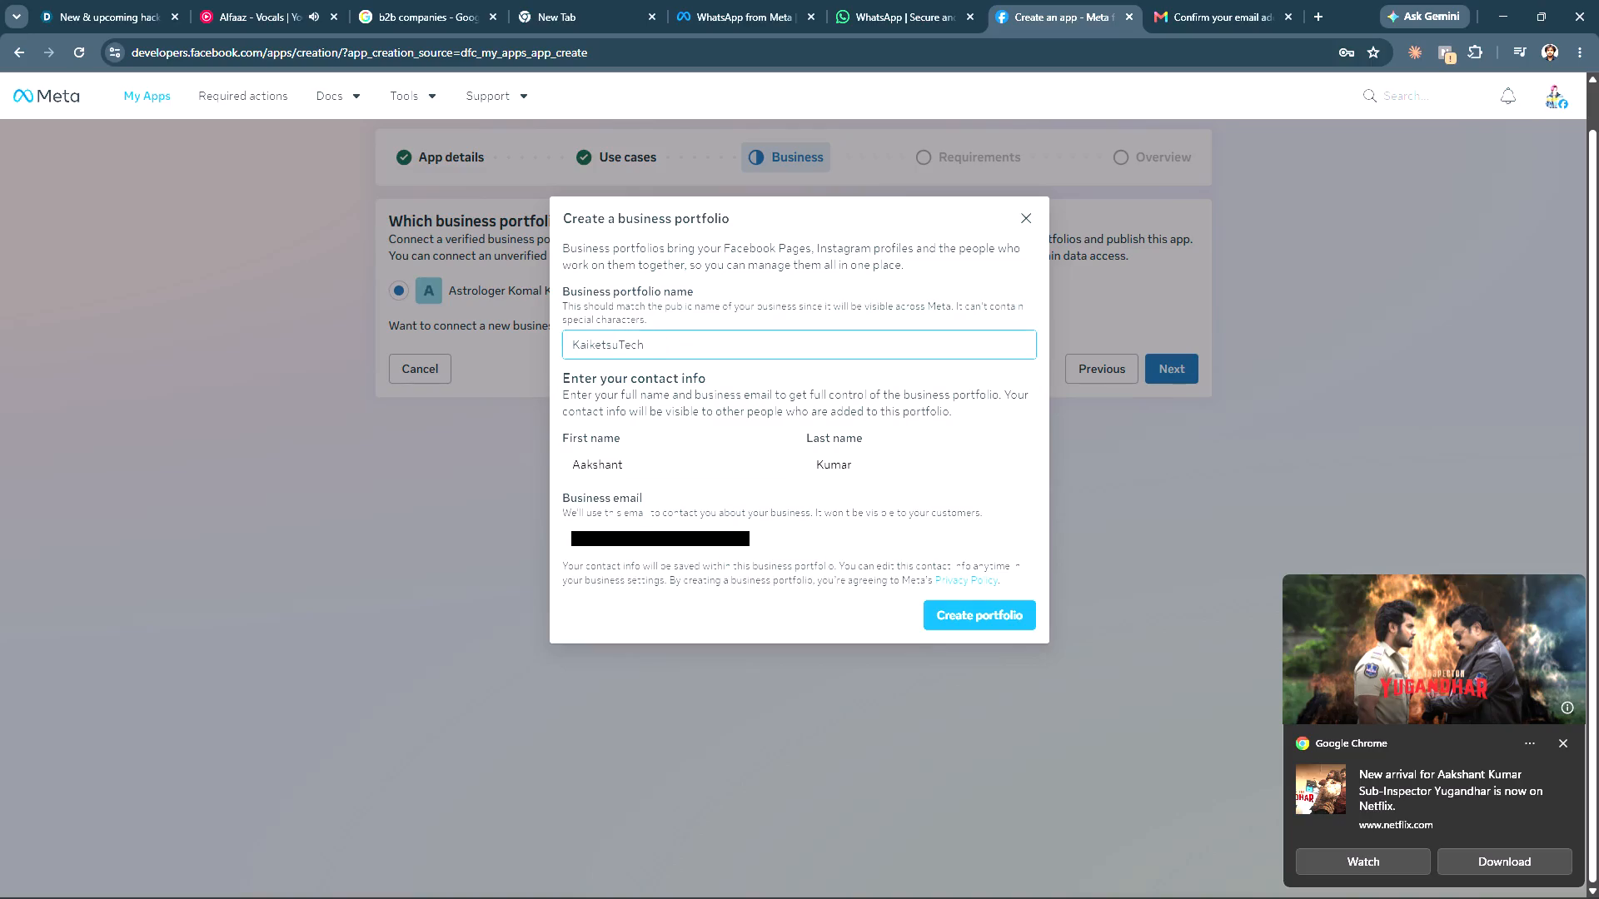
scroll(631, 520, "down", 2)
left_click_drag(956, 594, 956, 603)
left_click(956, 603)
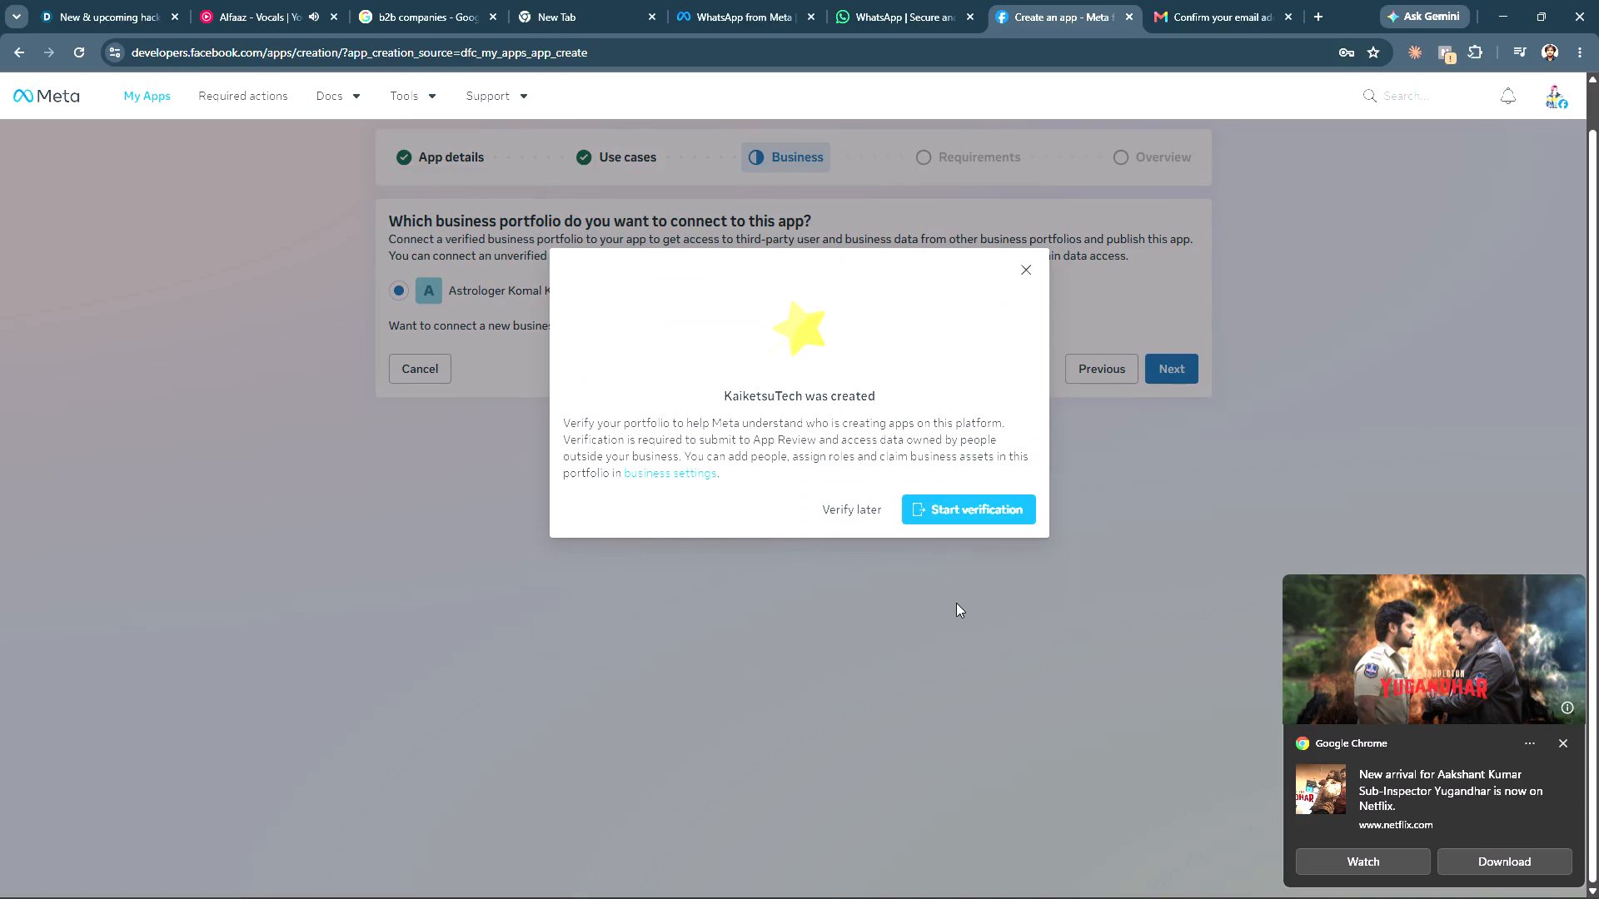
Start verification of the new KaiketsuTech portfolio.
left_click(1002, 503)
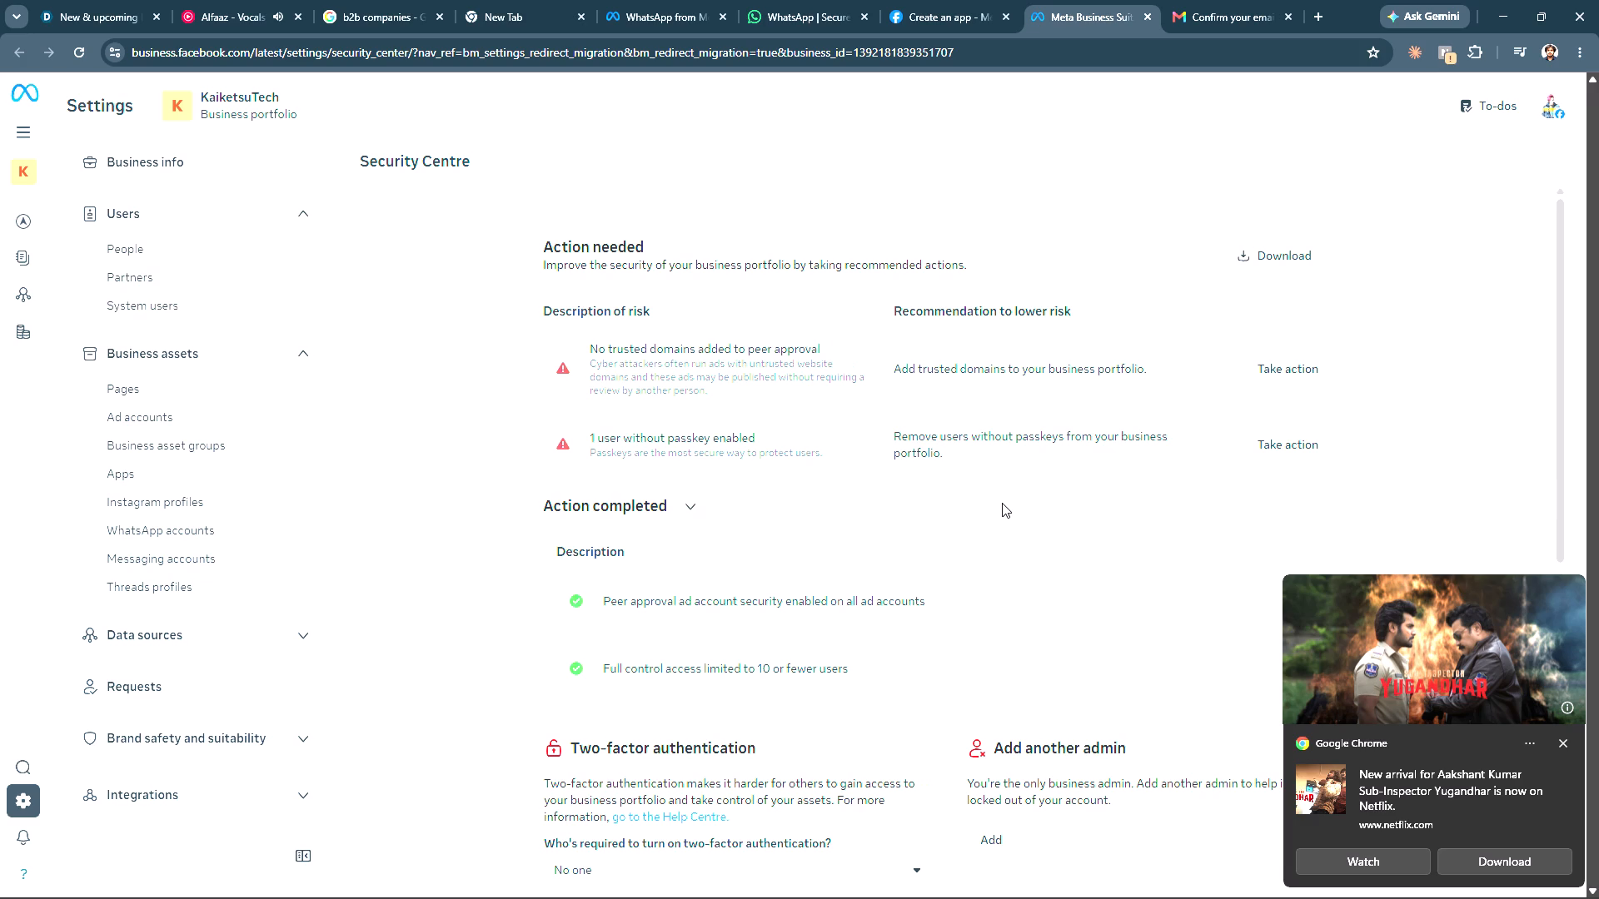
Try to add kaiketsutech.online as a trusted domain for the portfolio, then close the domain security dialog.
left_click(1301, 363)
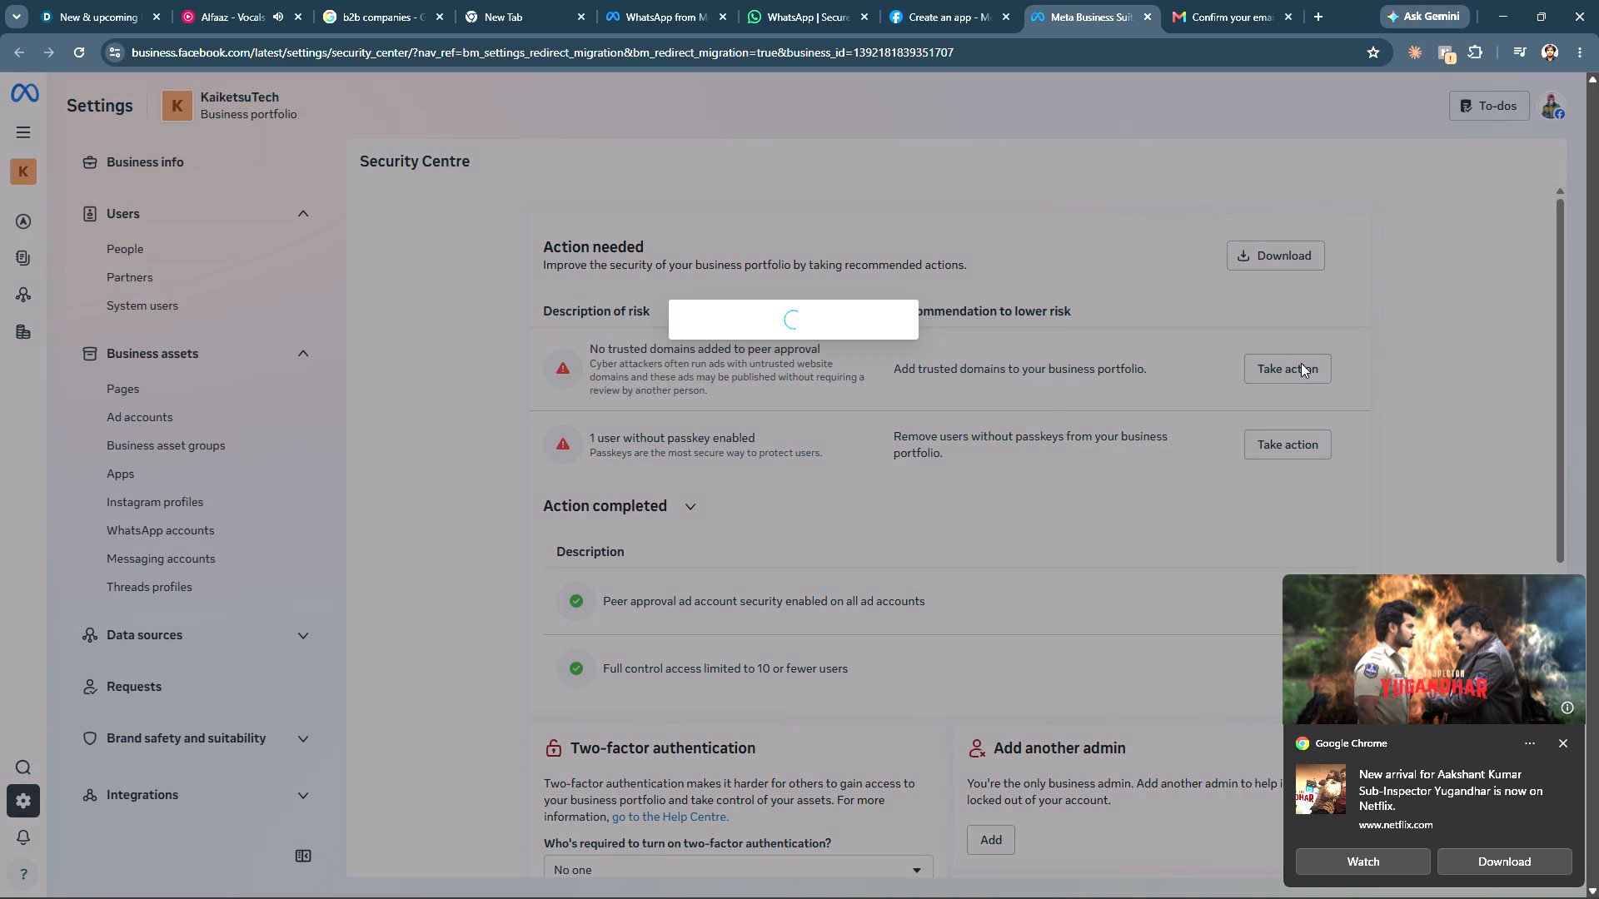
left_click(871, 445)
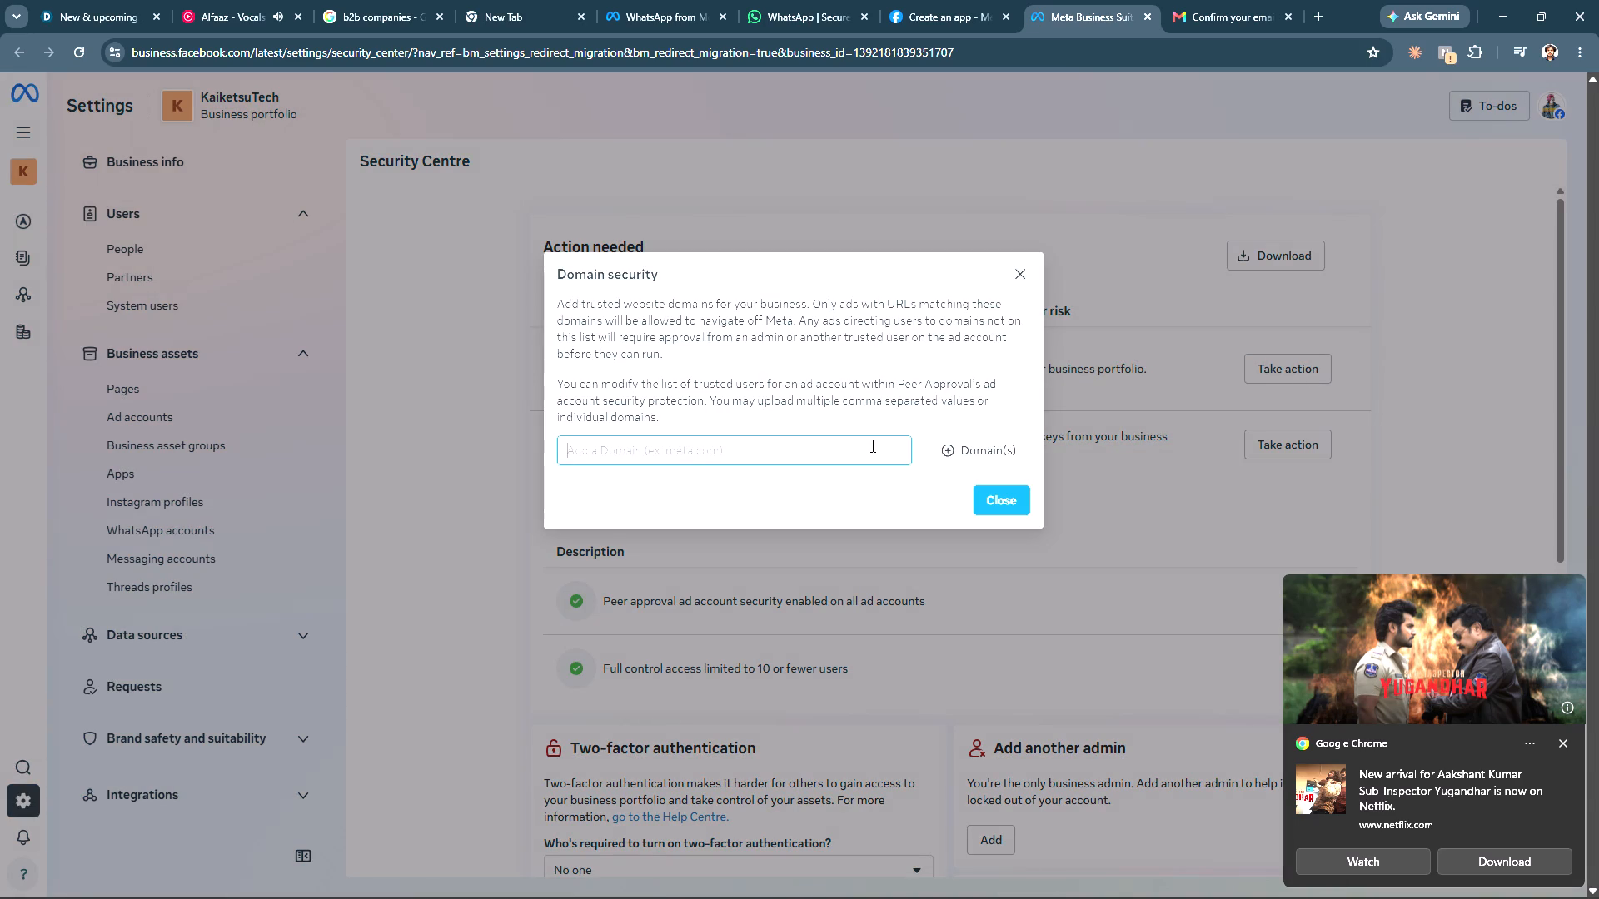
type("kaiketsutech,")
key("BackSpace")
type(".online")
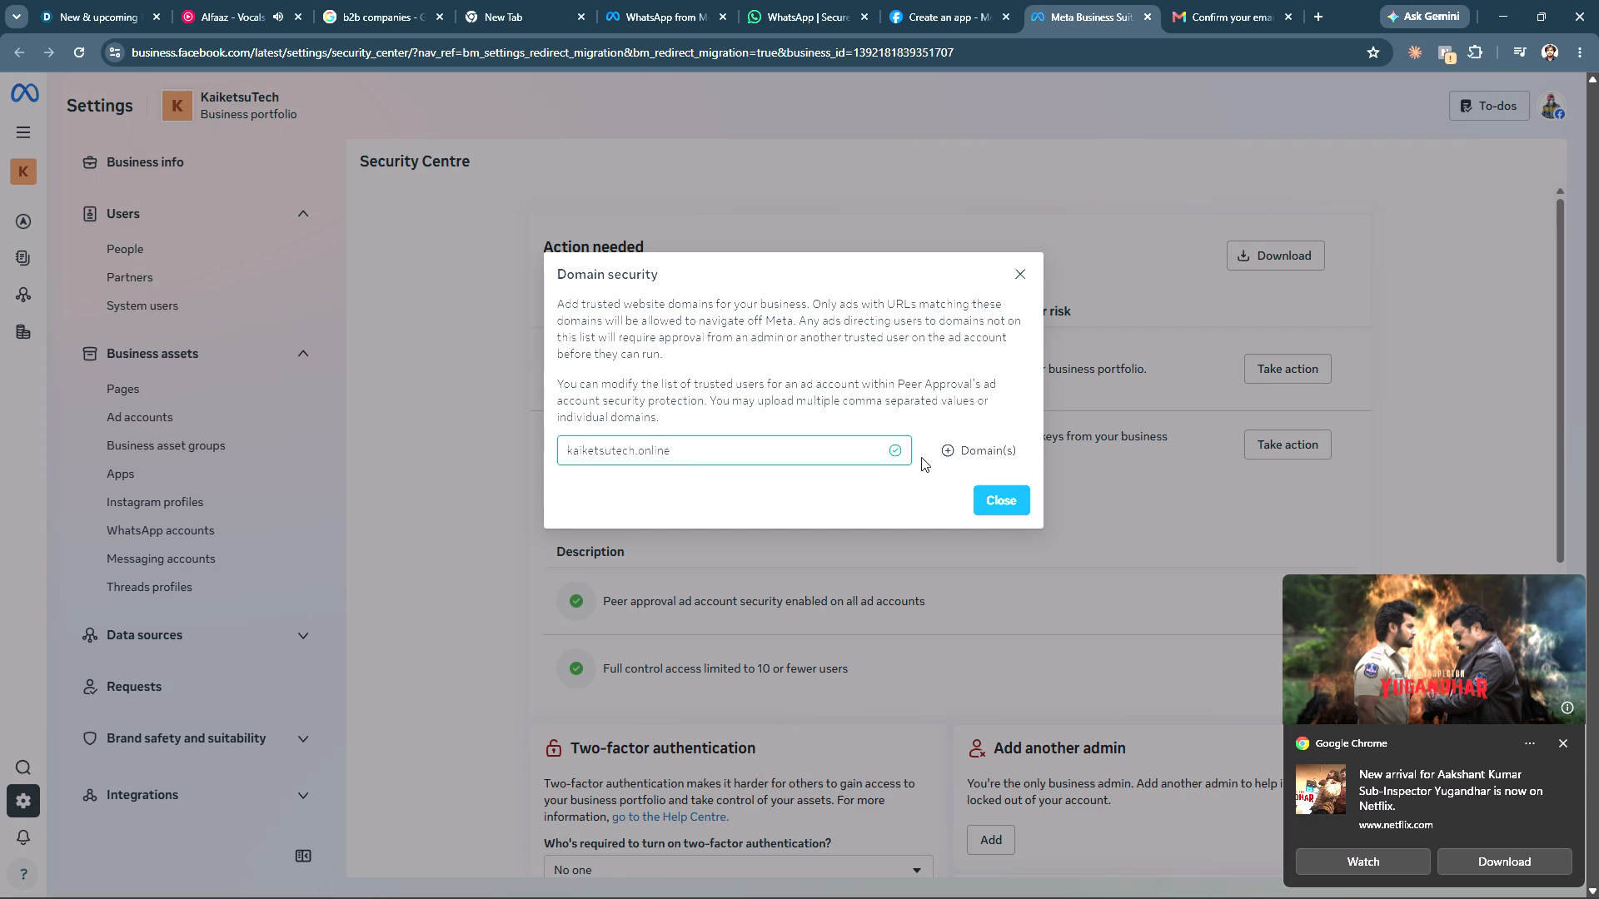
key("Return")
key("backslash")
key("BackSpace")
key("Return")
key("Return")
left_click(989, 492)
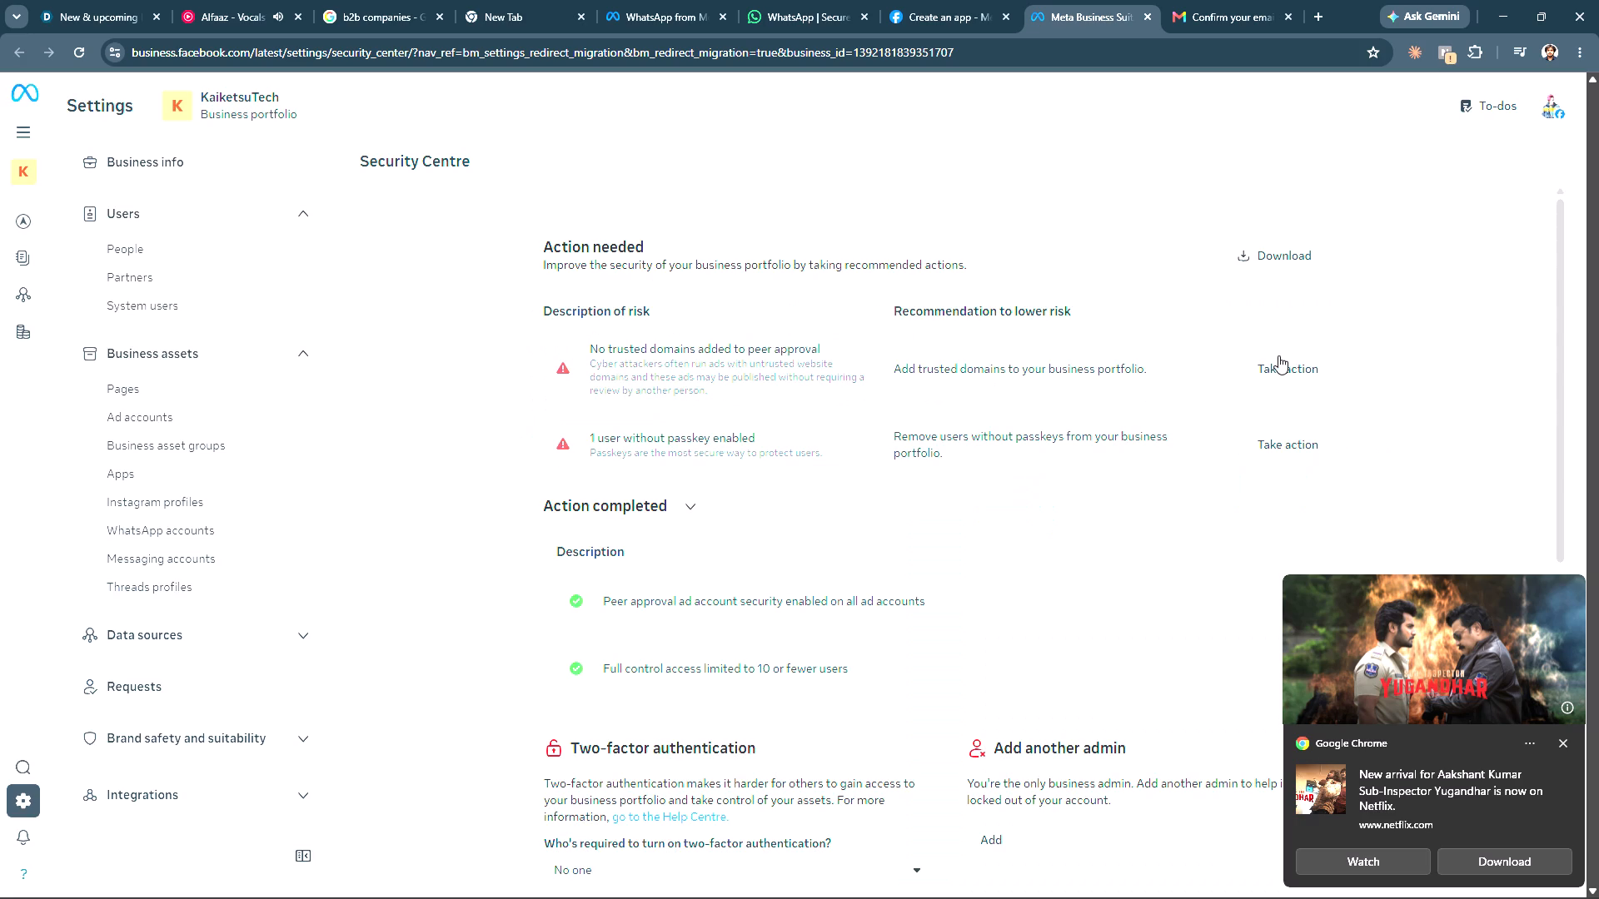
Add kaiketsutech.online to the portfolio's approved domains in domain security and confirm the list.
left_click(1278, 355)
left_click(784, 441)
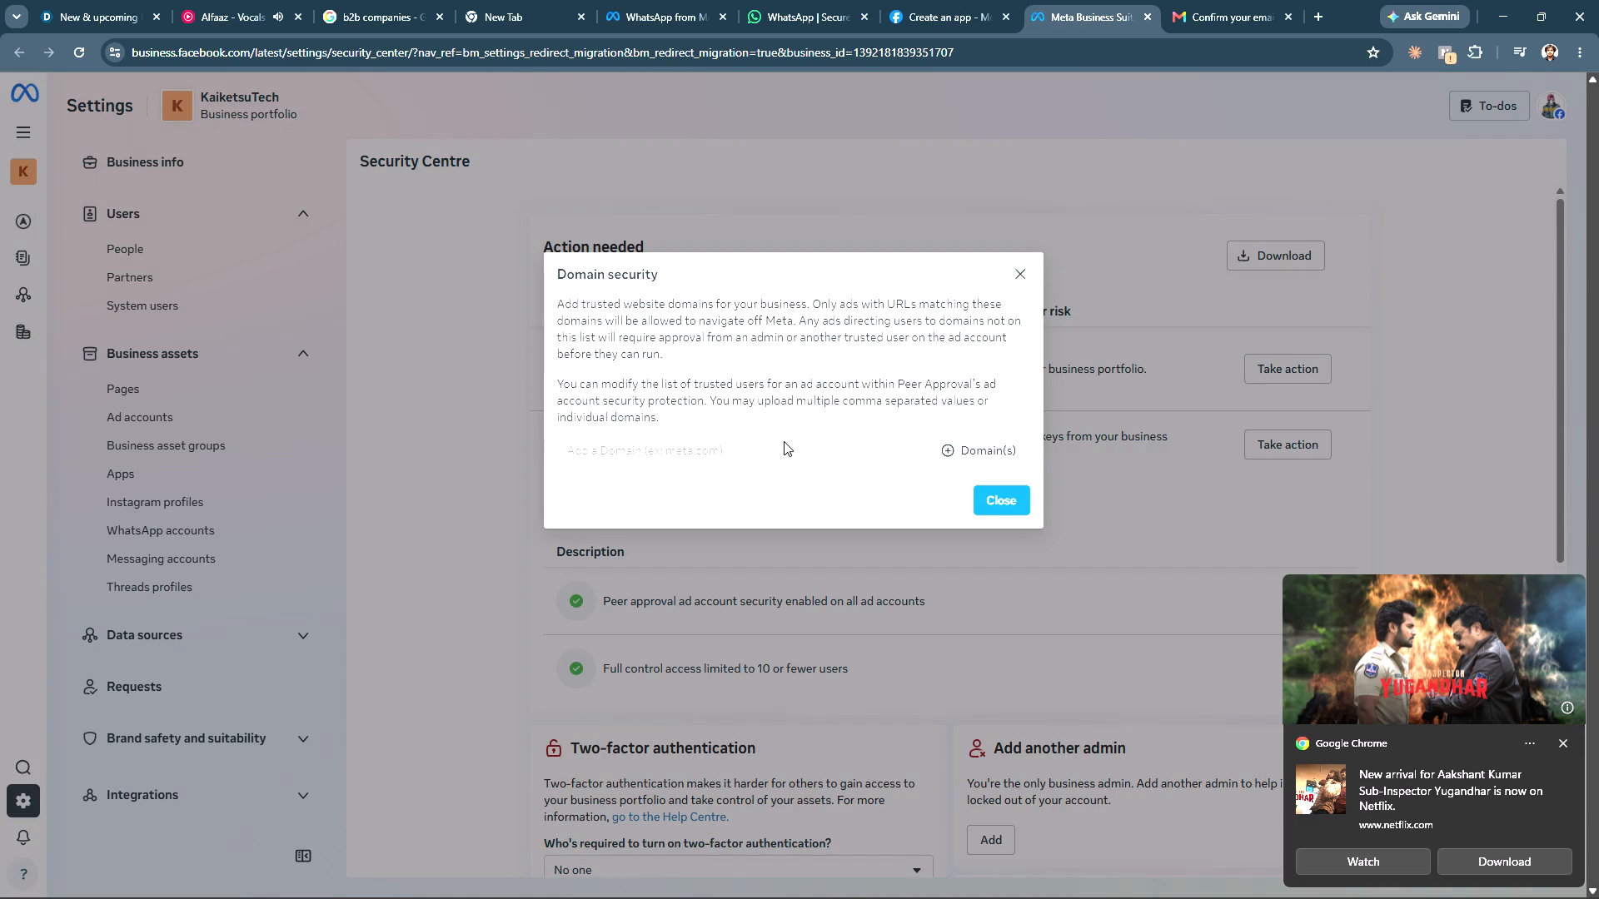
left_click(784, 449)
type("kaiketsutech.online")
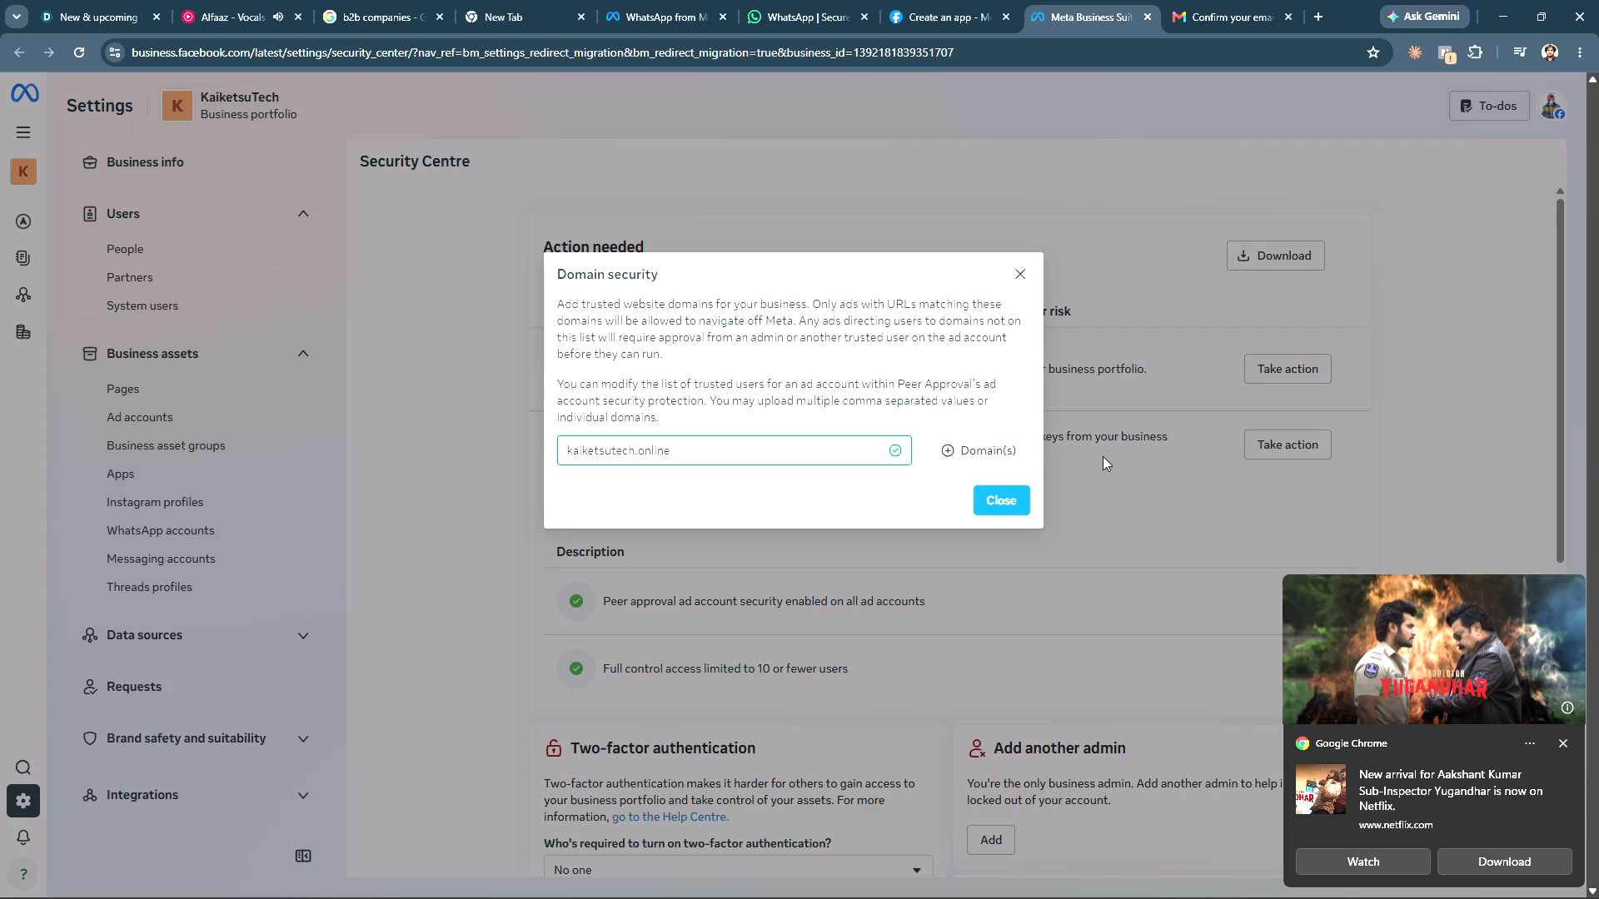
left_click(984, 445)
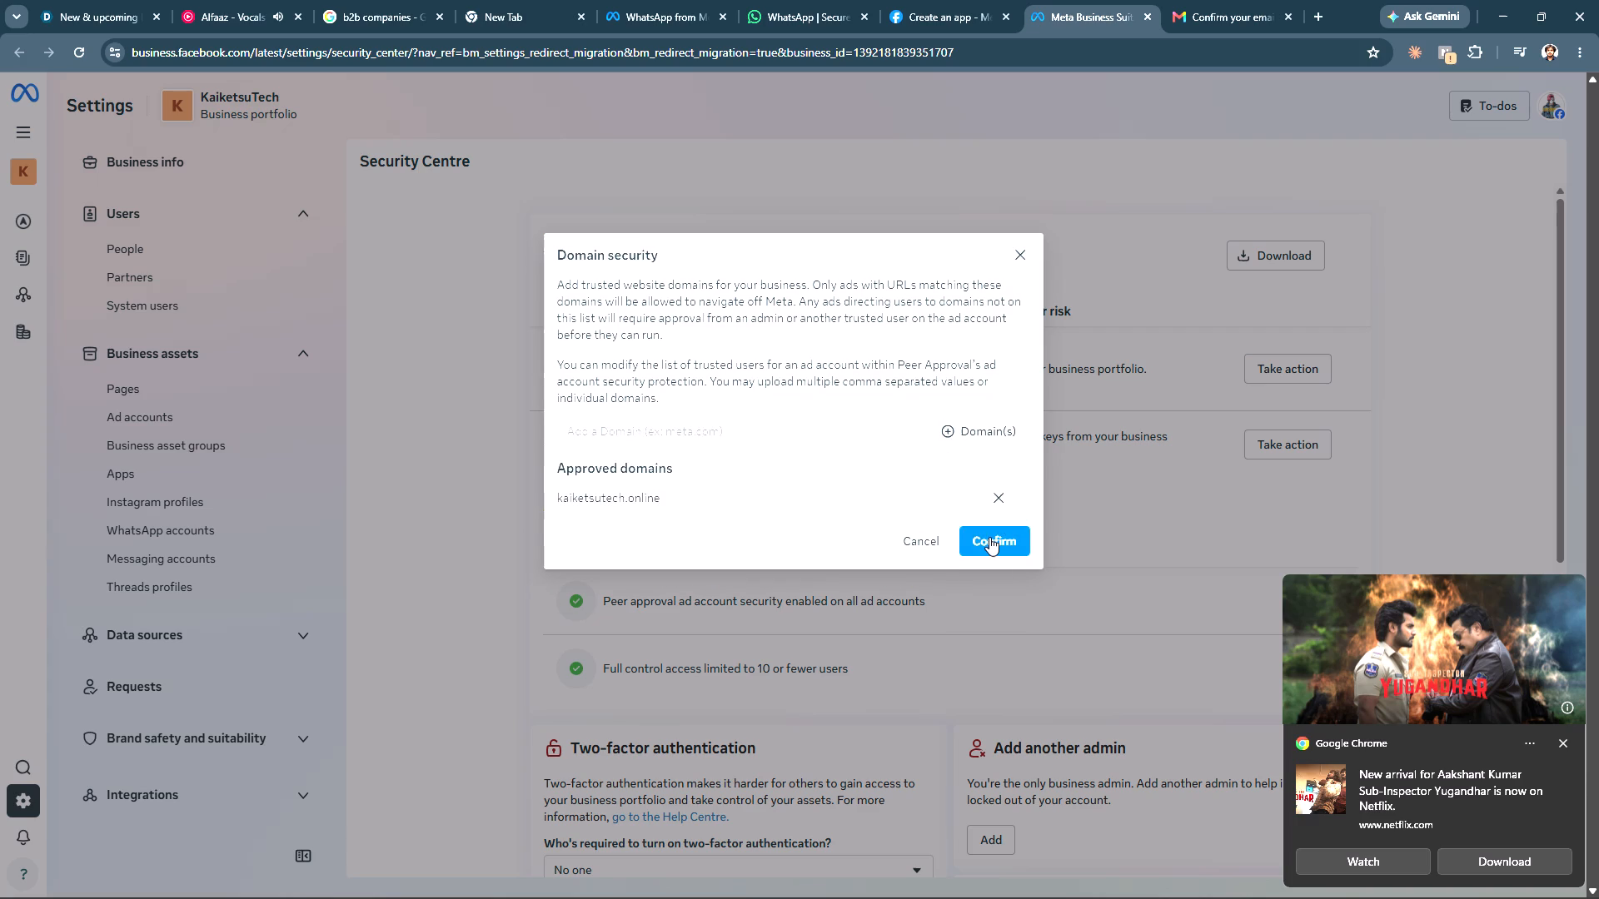
left_click(989, 537)
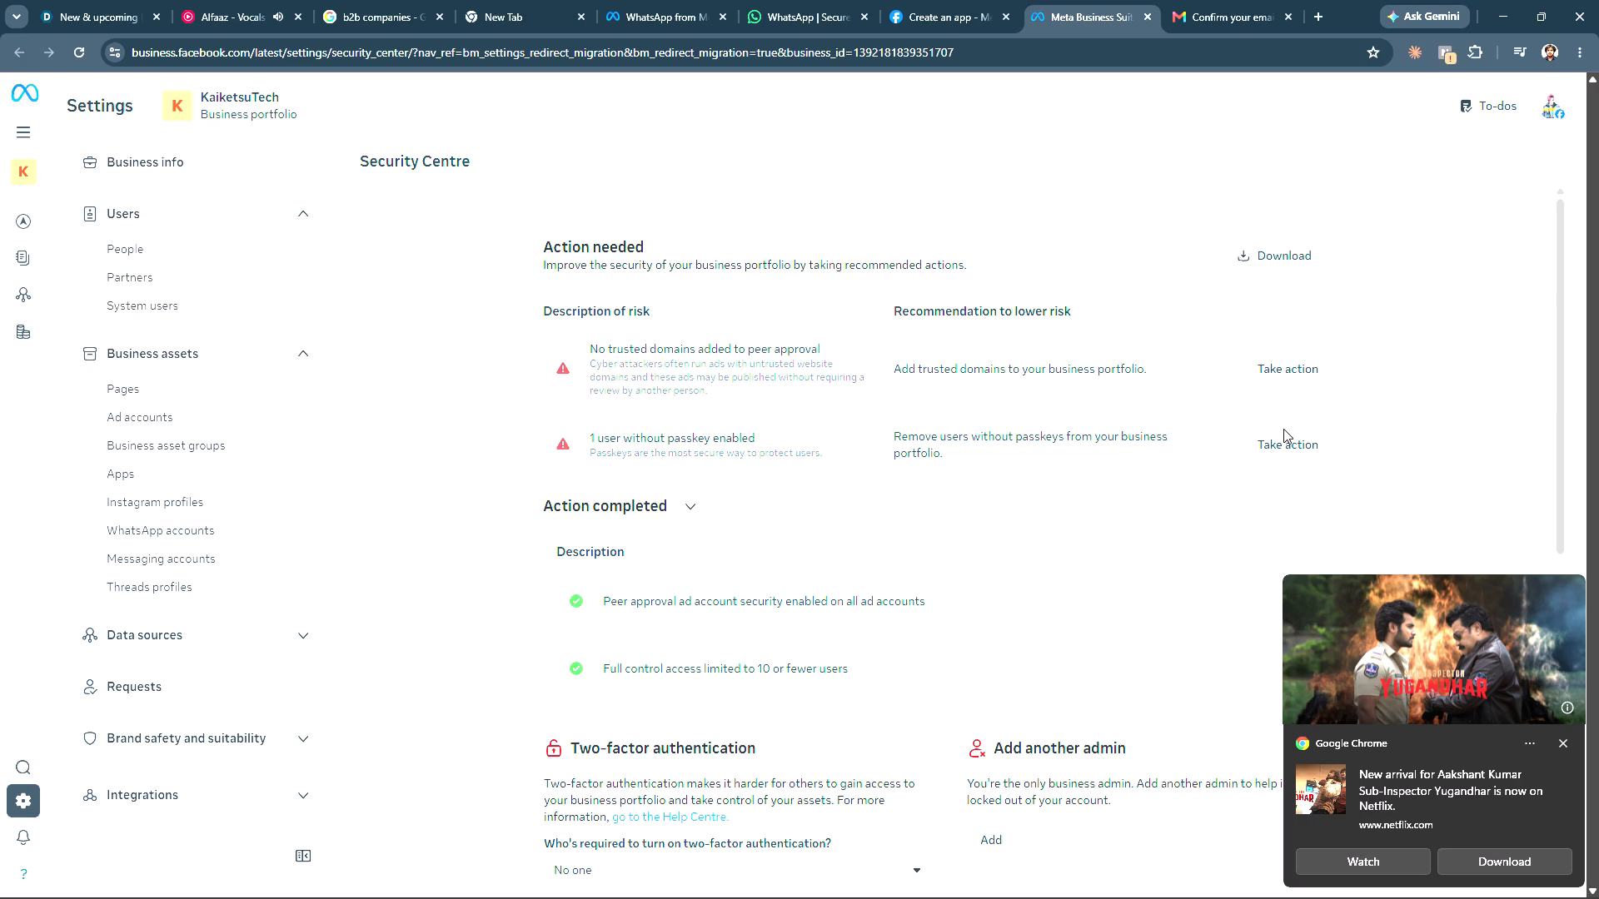
Add kaiketsutech.online to the portfolio's approved domains in domain security again and confirm the list.
left_click(1279, 380)
left_click(839, 451)
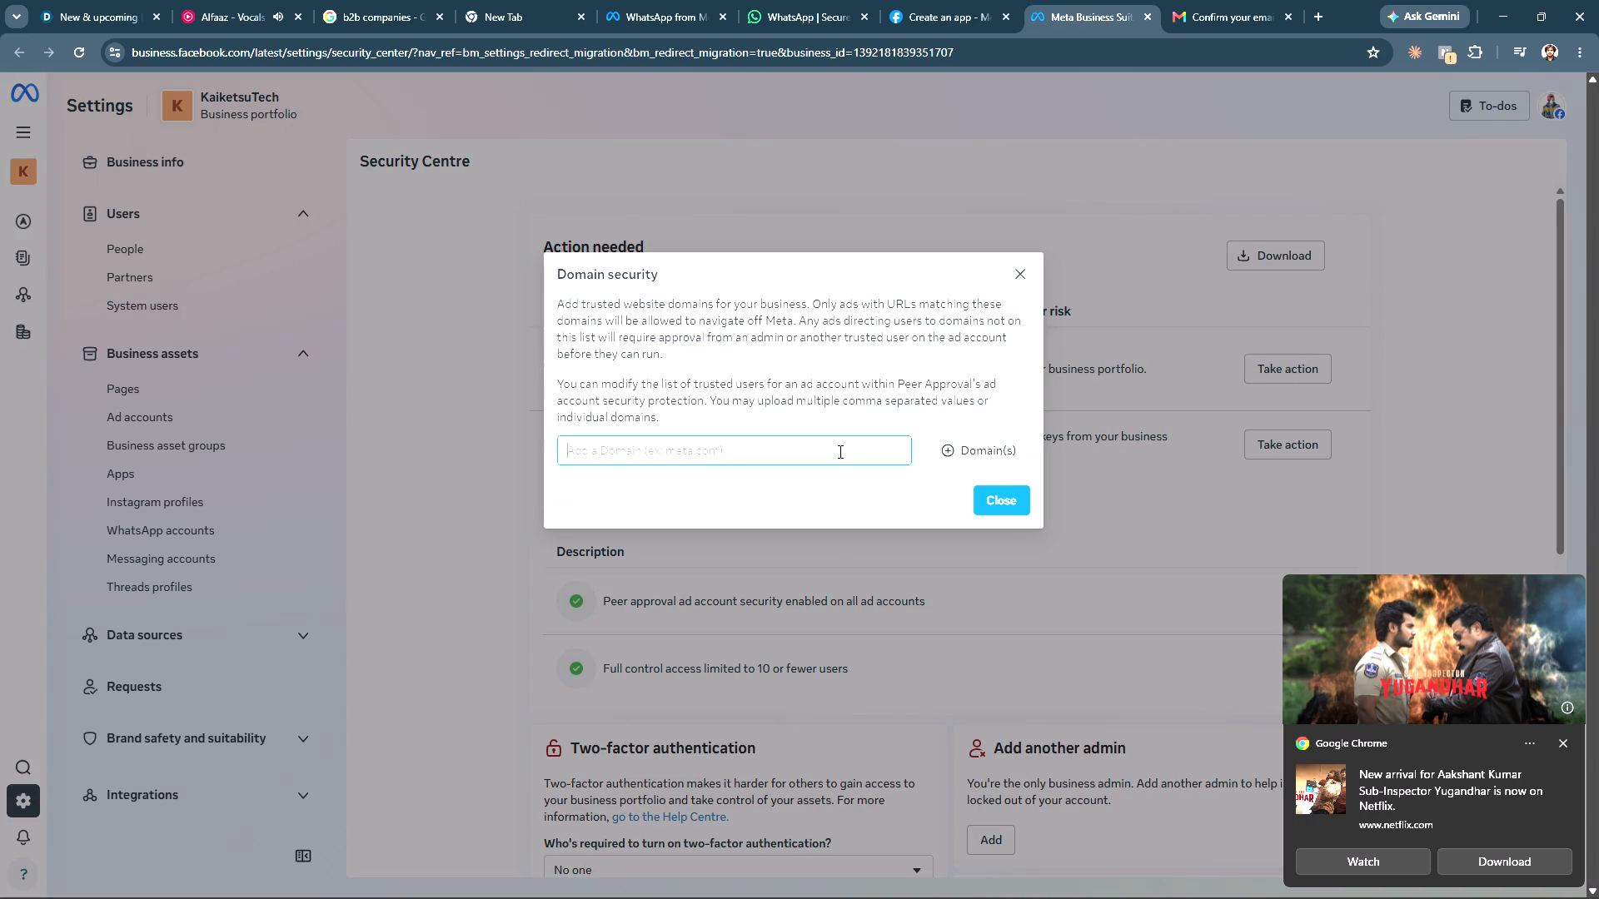
type("kaiketsu")
type("tech")
type(".online")
key("Return")
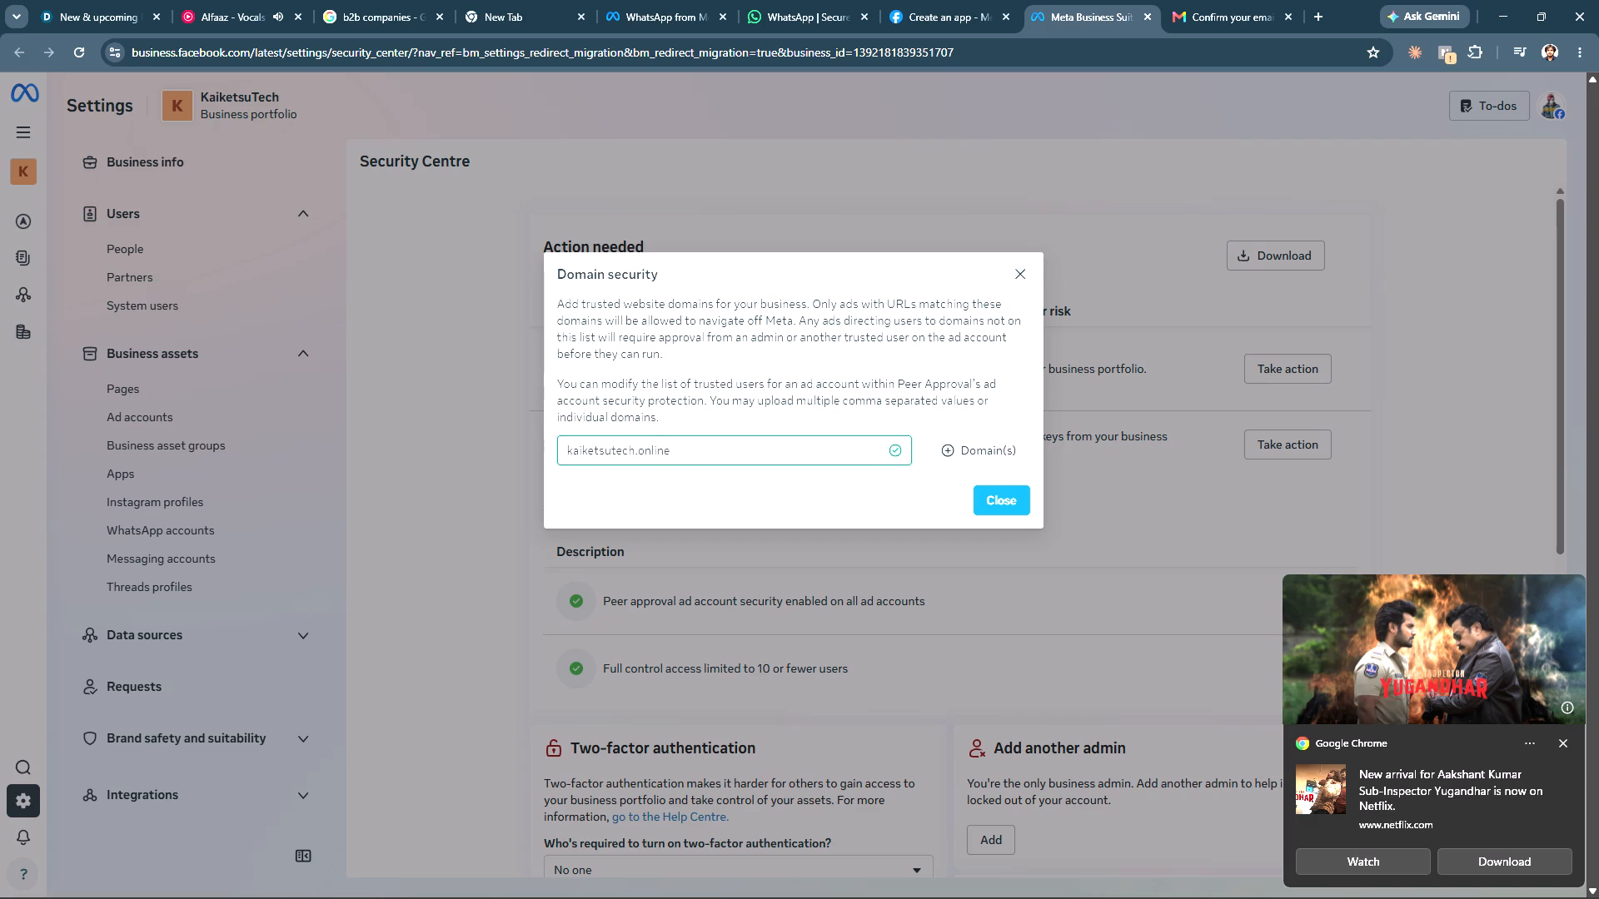
left_click(994, 456)
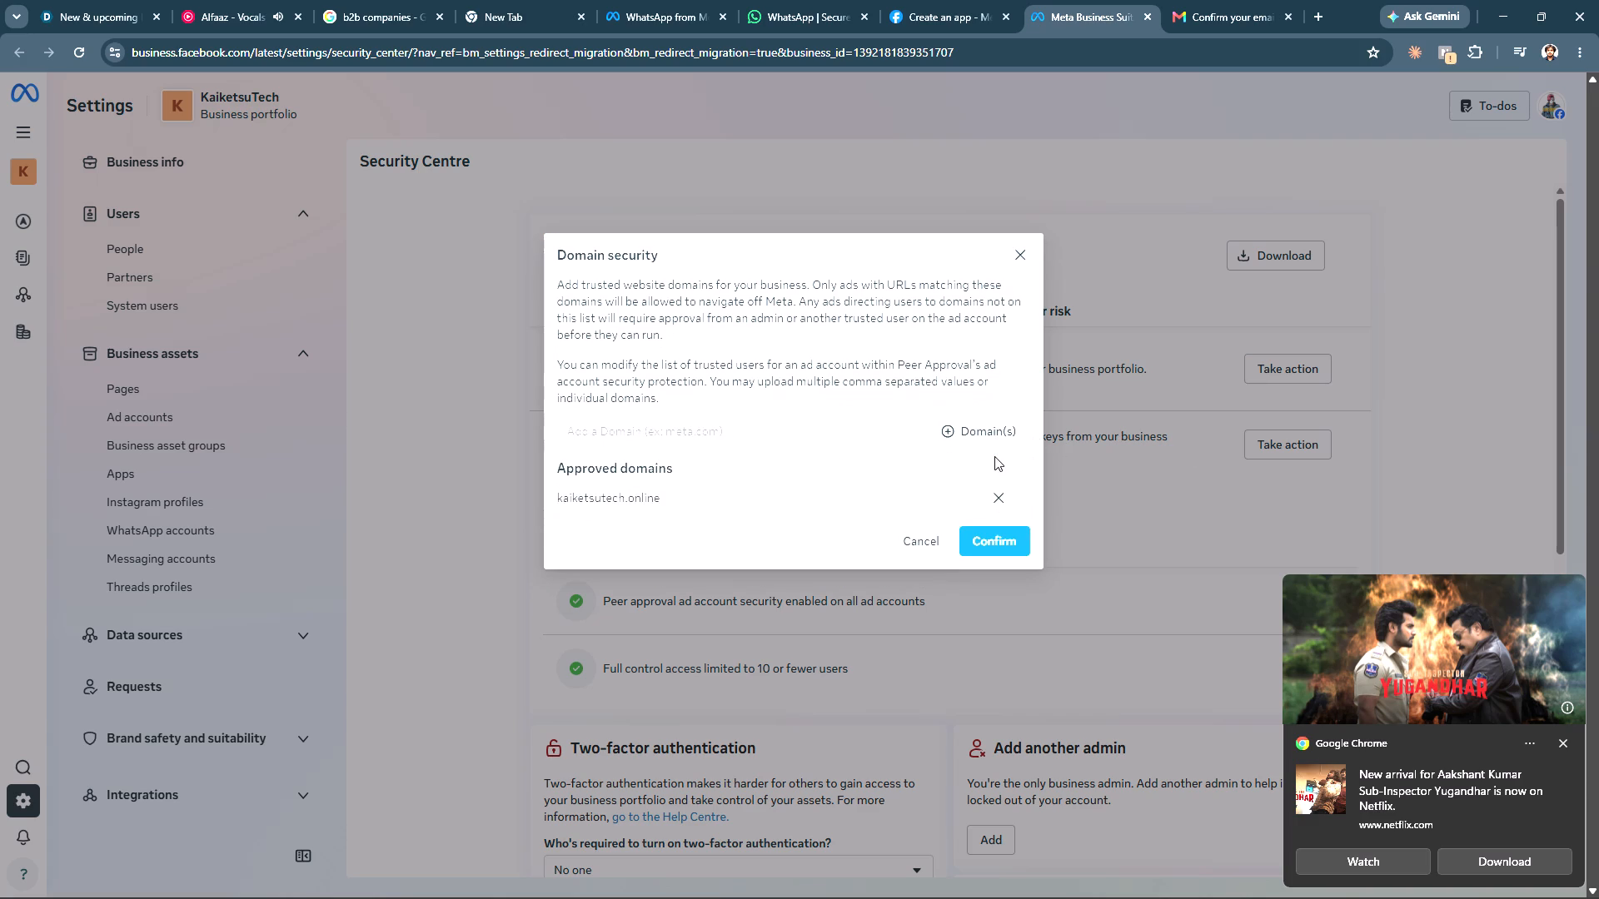
left_click(972, 539)
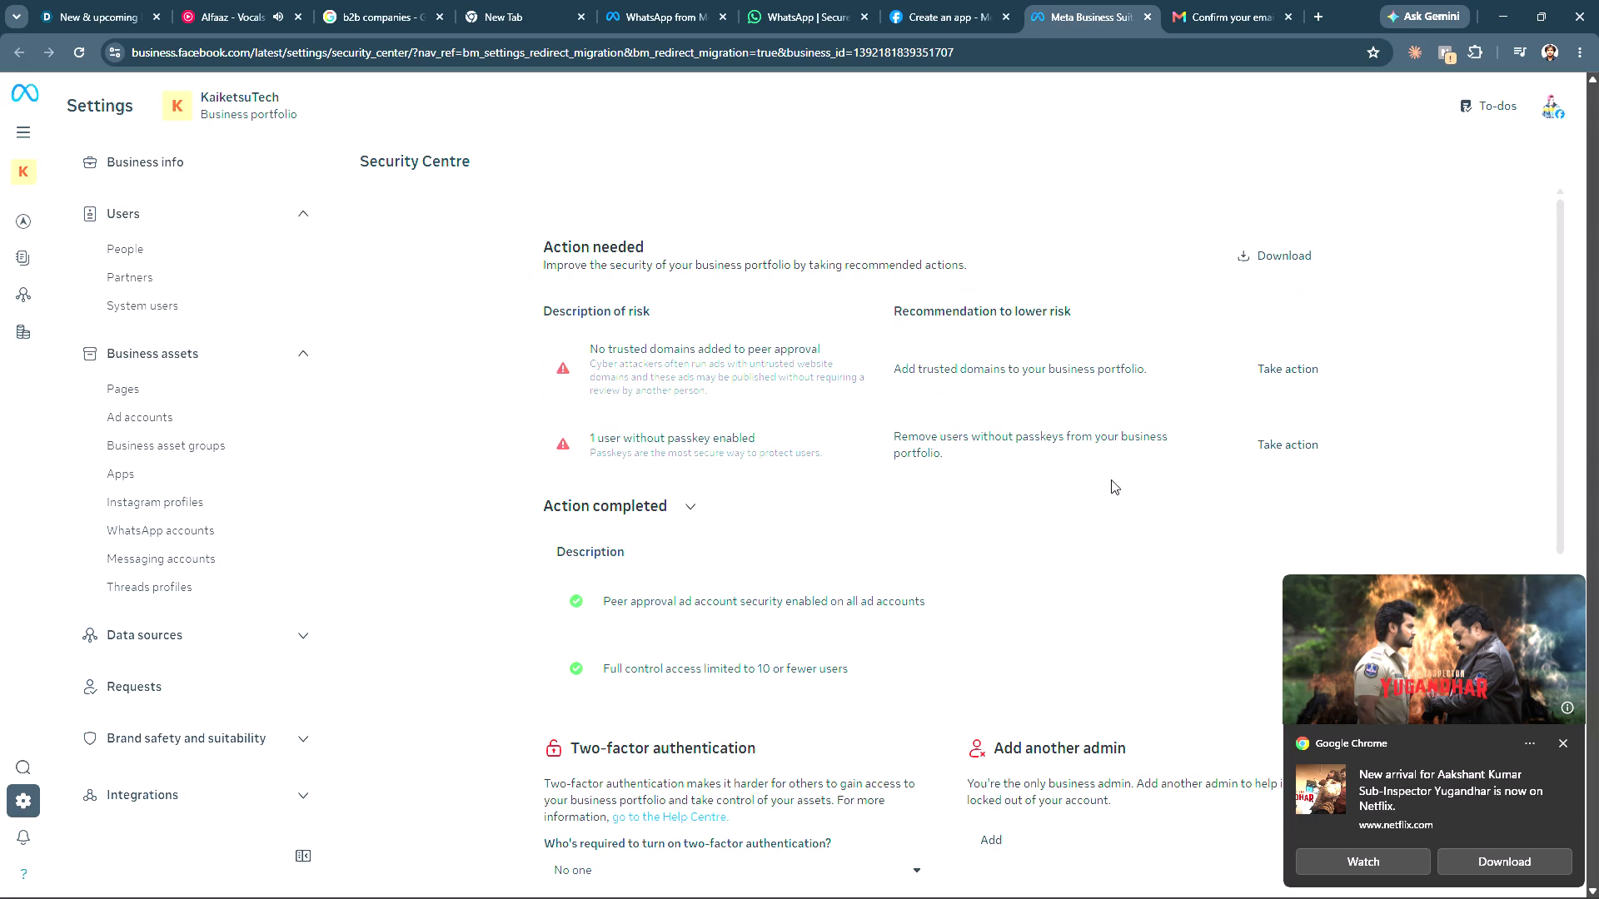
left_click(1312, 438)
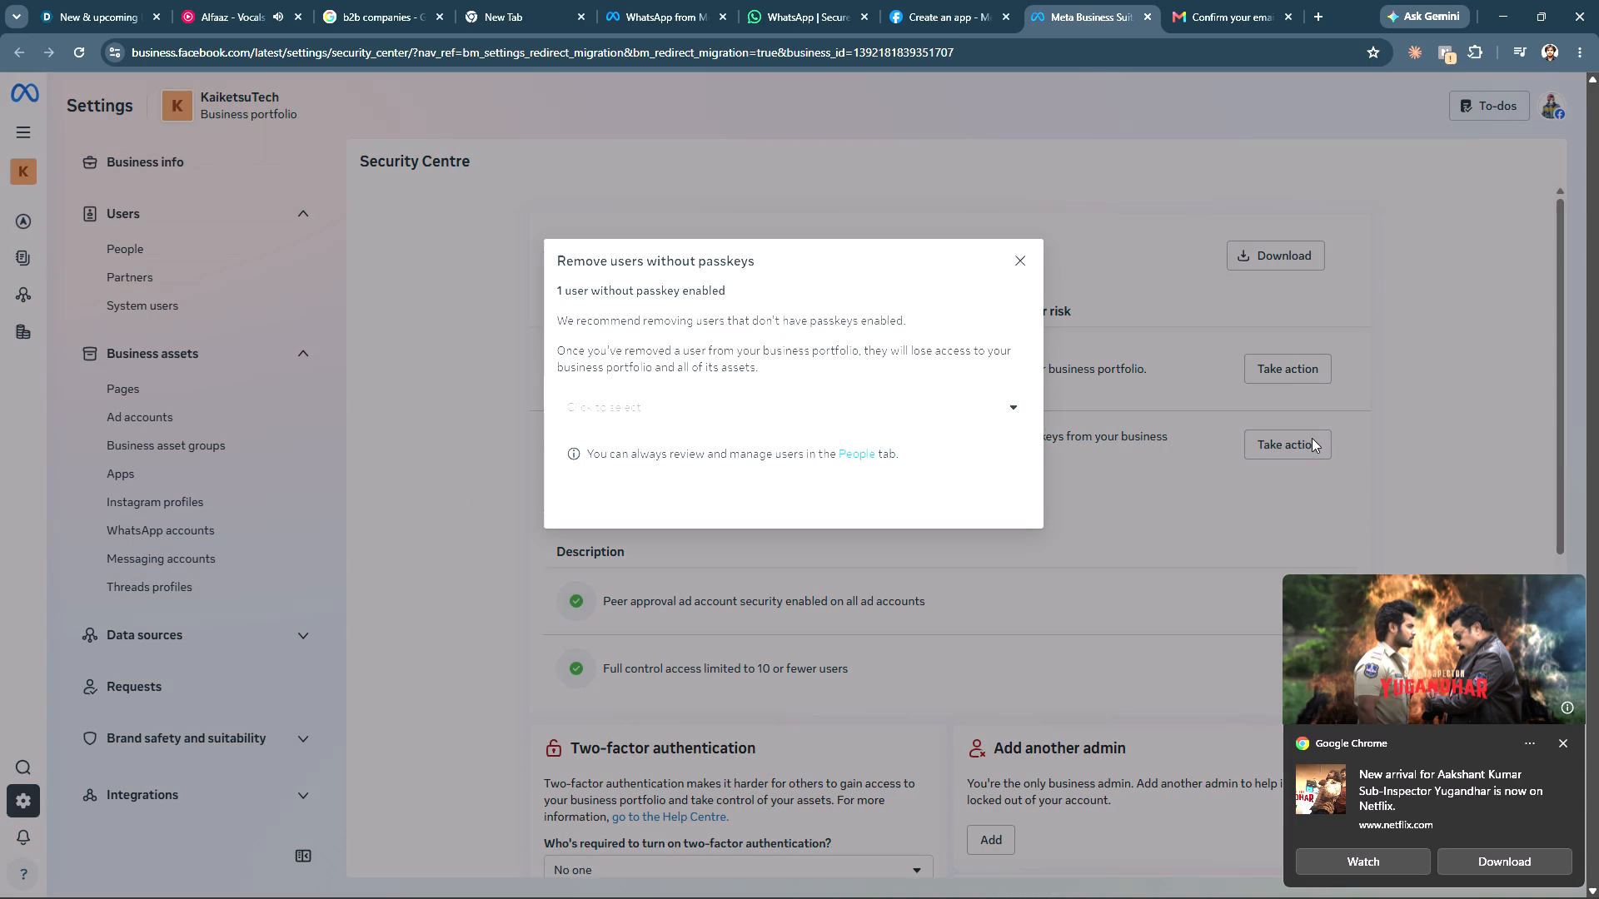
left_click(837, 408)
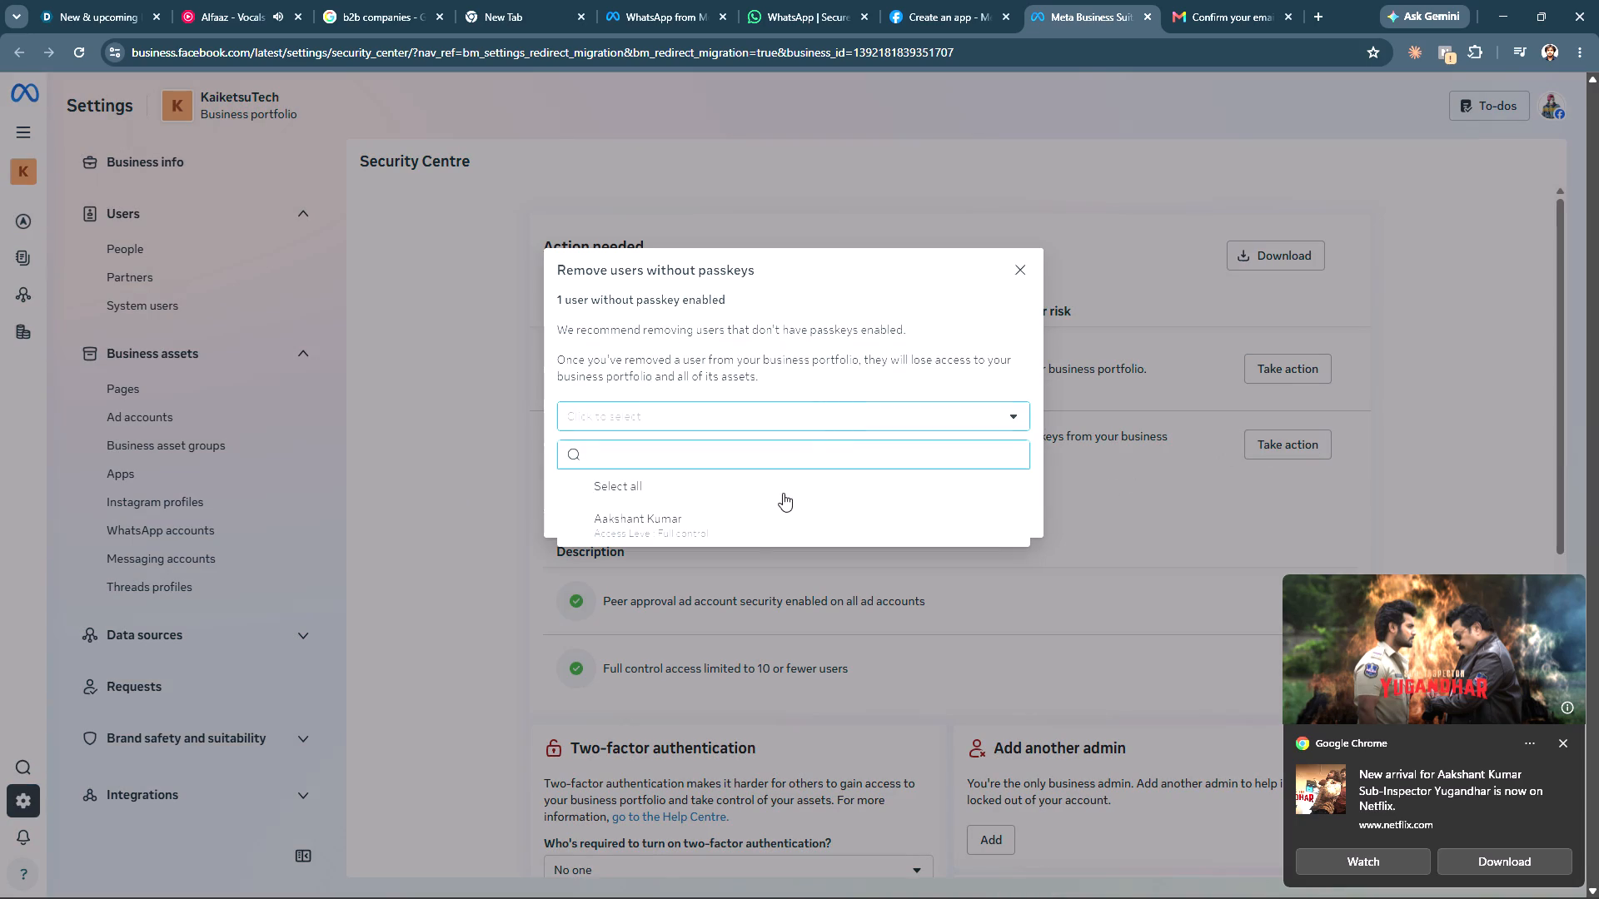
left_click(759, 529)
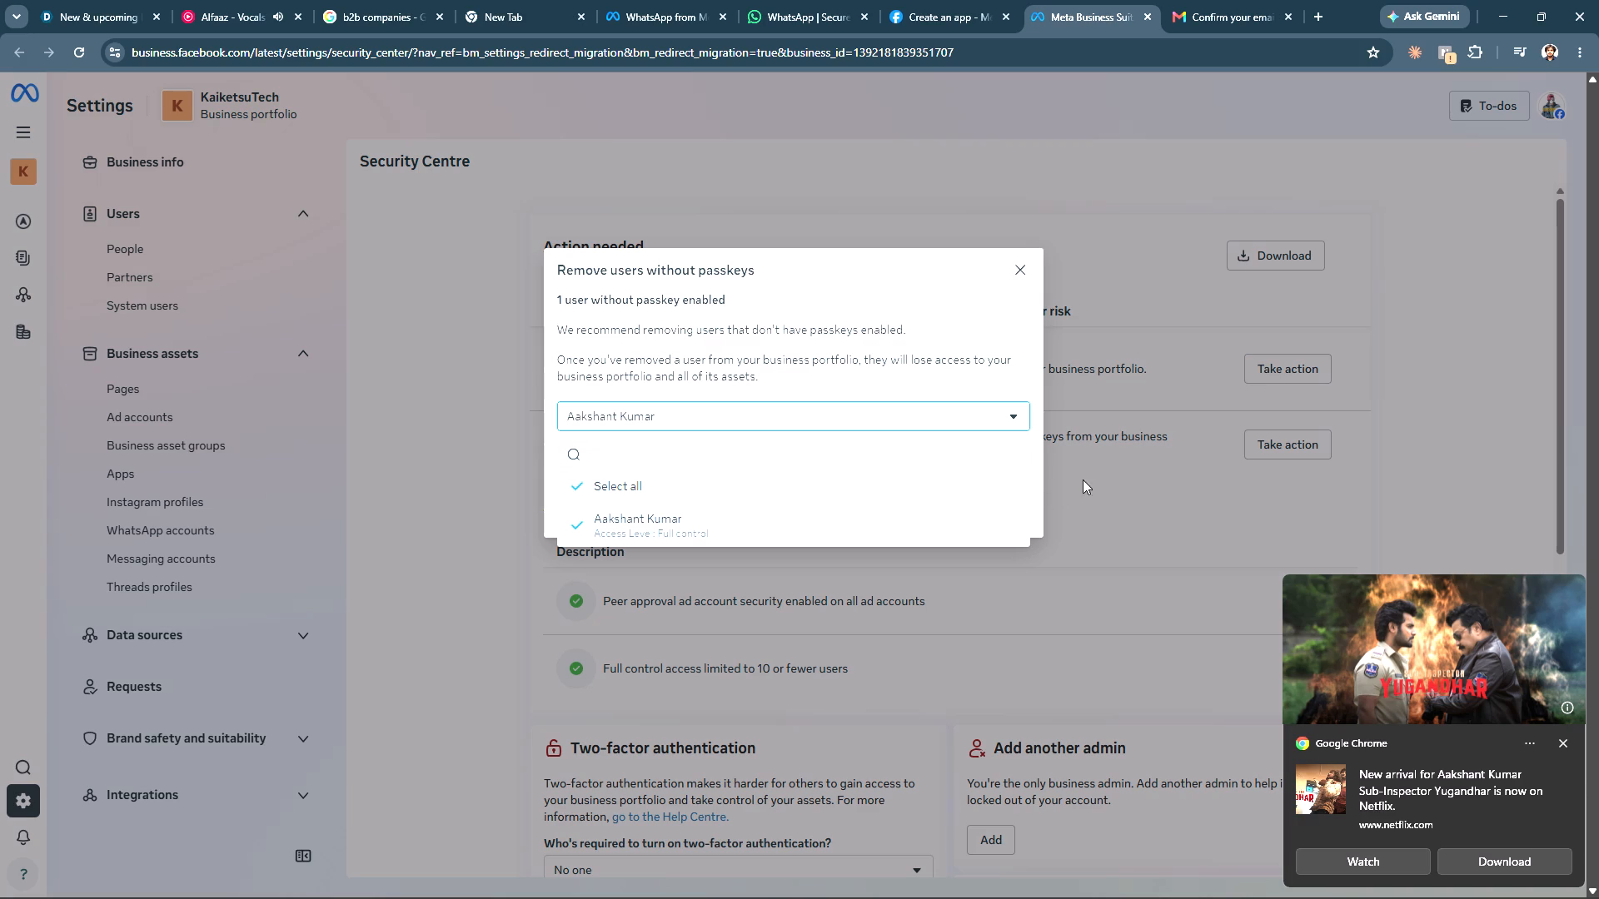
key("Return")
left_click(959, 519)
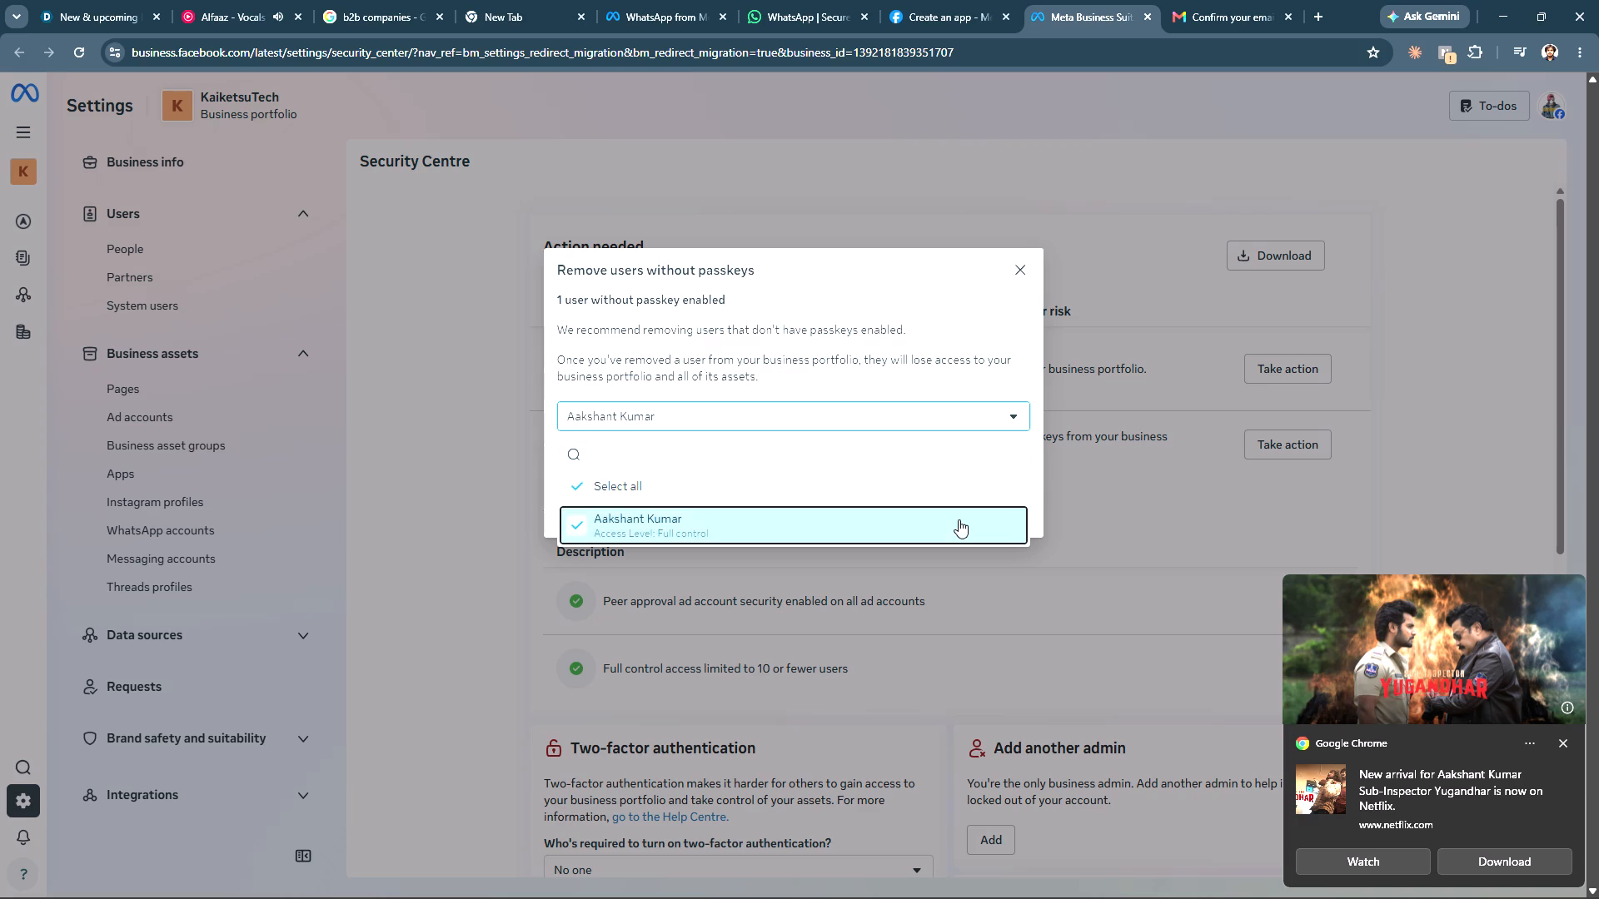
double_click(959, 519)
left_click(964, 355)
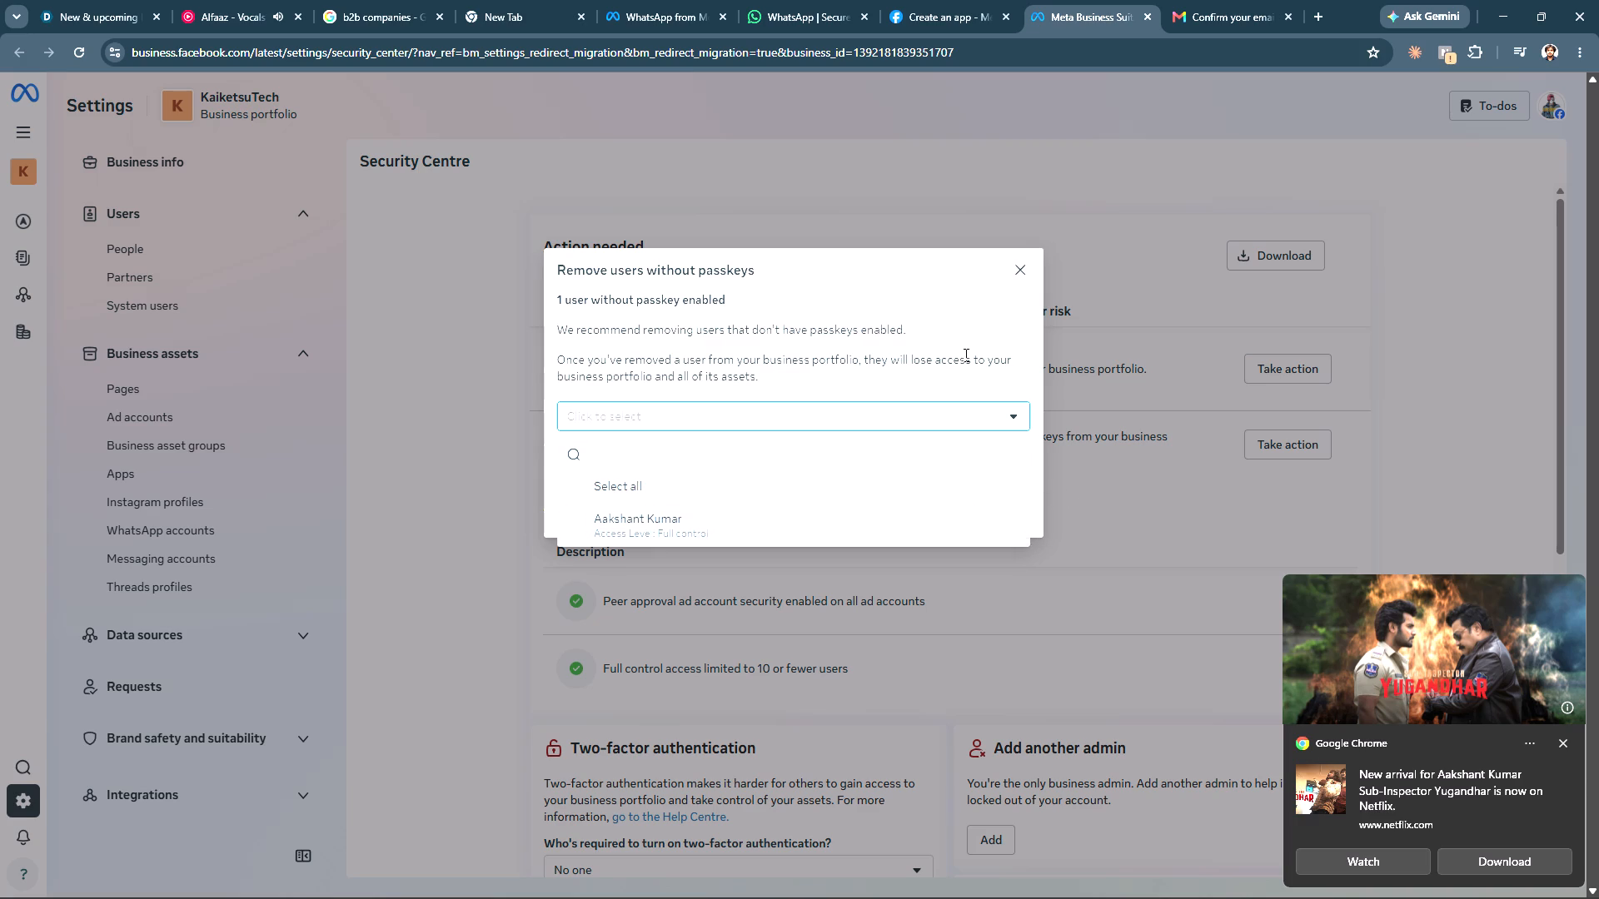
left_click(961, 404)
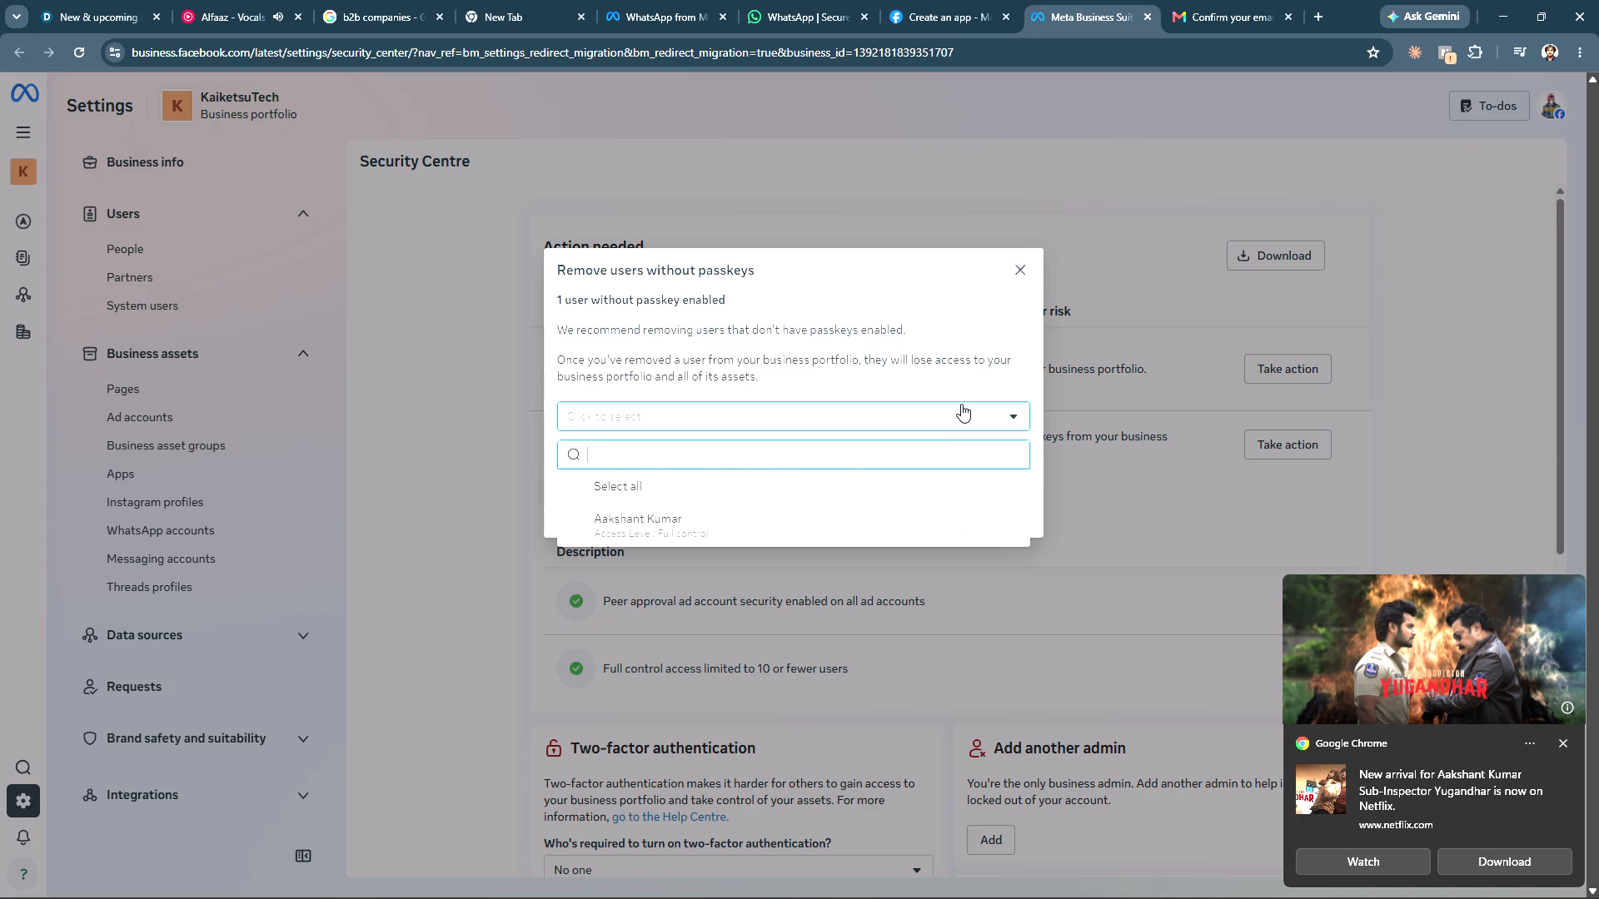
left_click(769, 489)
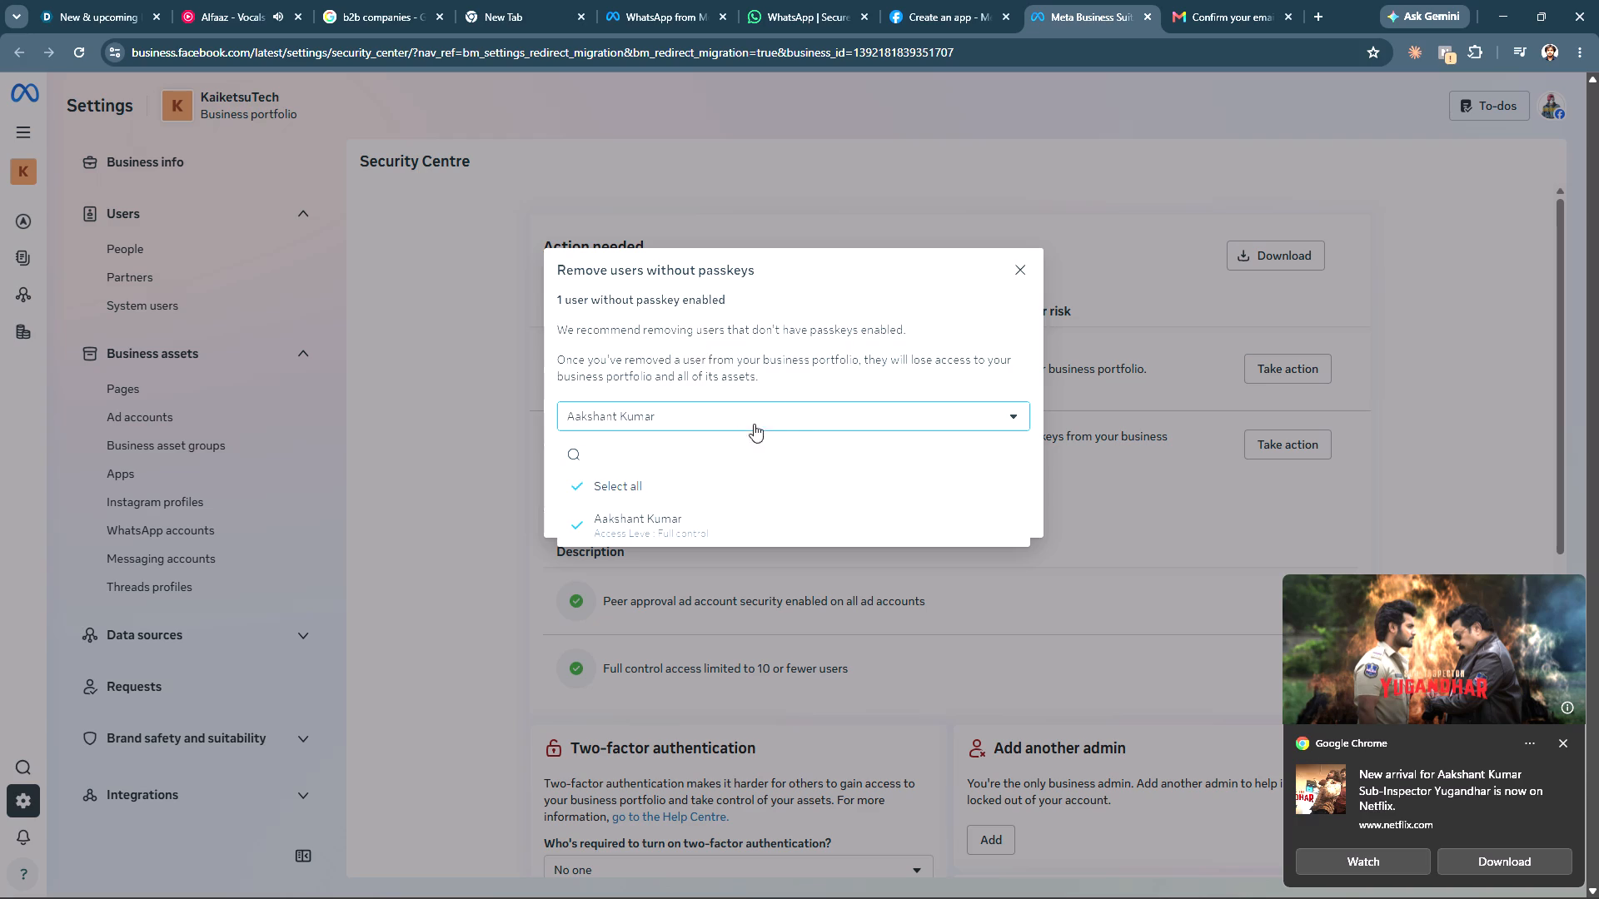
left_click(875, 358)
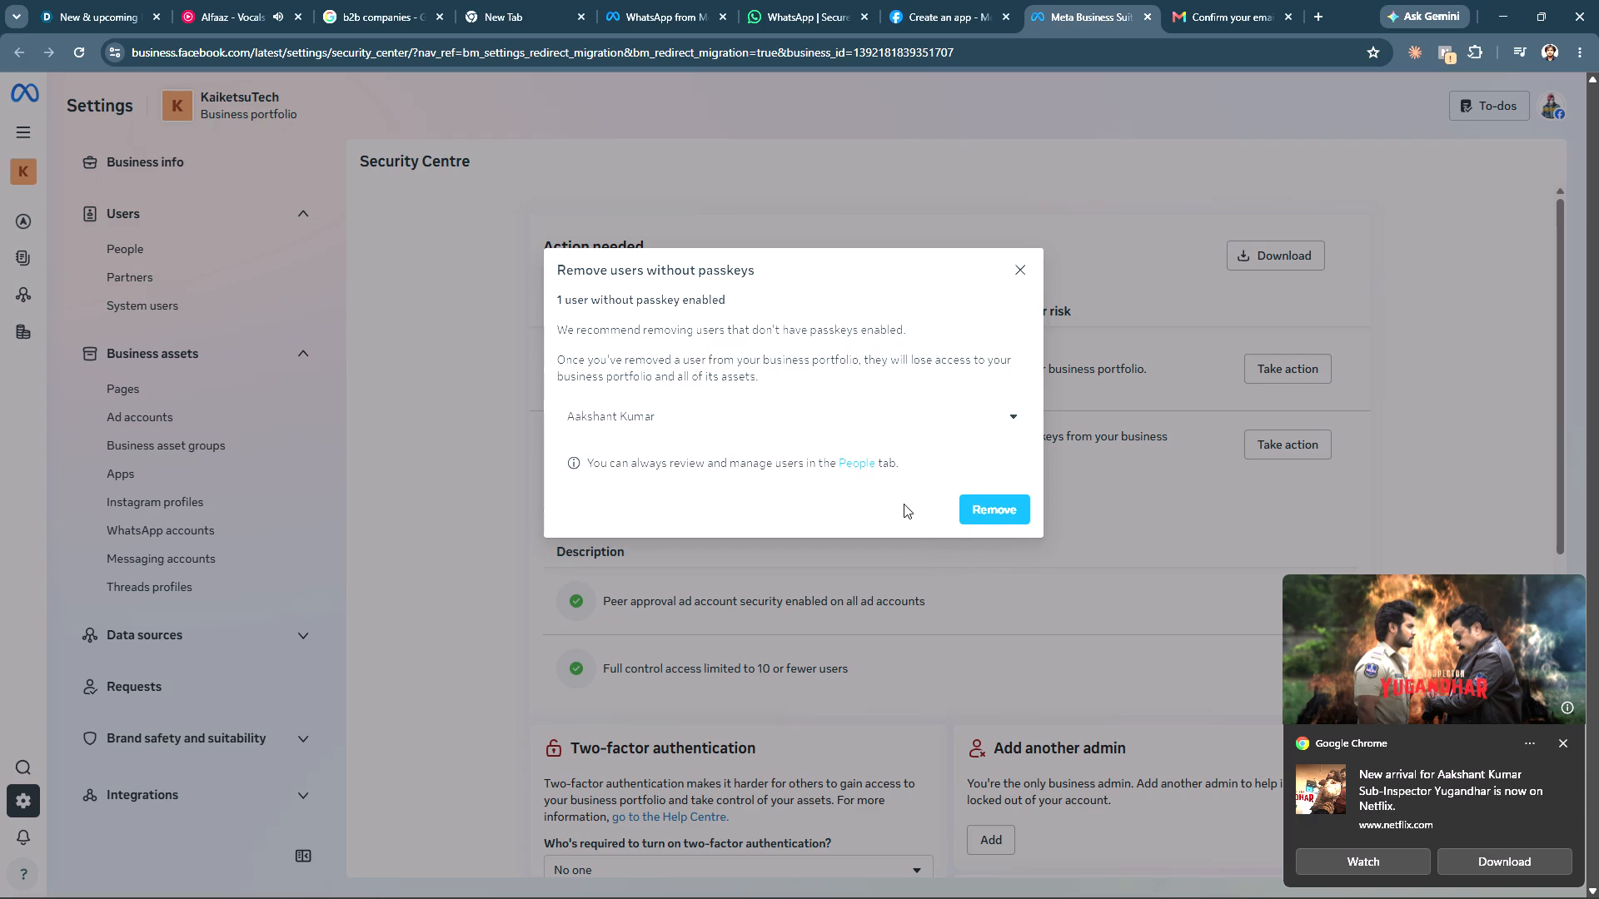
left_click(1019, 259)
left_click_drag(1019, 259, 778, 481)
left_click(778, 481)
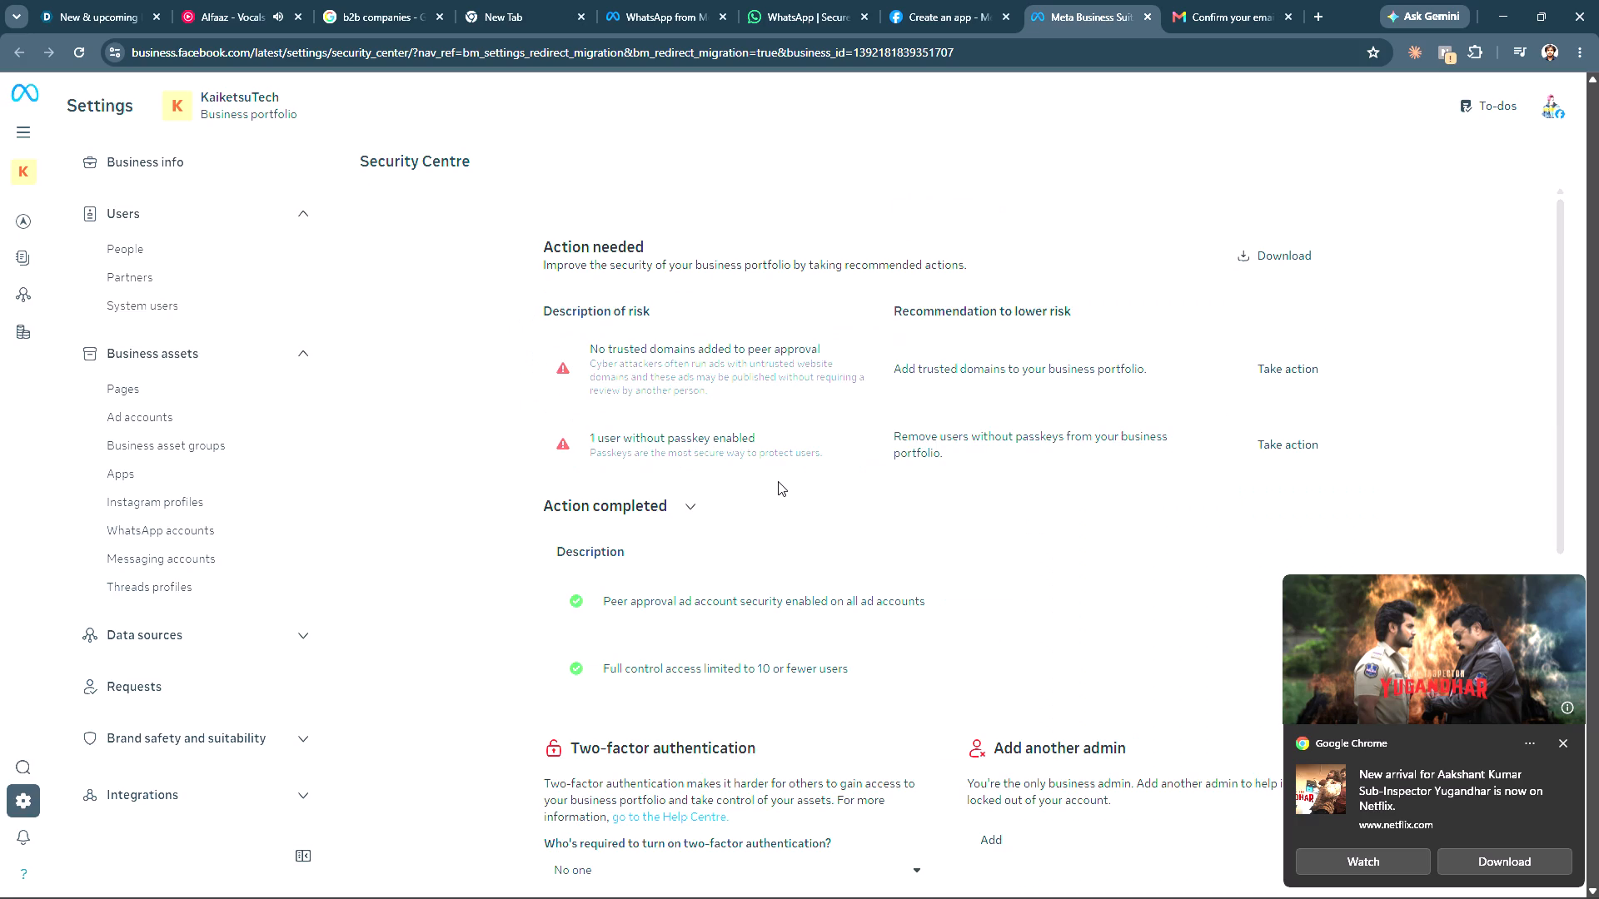
Require everyone in the KaiketsuTech portfolio to turn on passkeys.
scroll(778, 481, "down", 4)
scroll(778, 481, "up", 2)
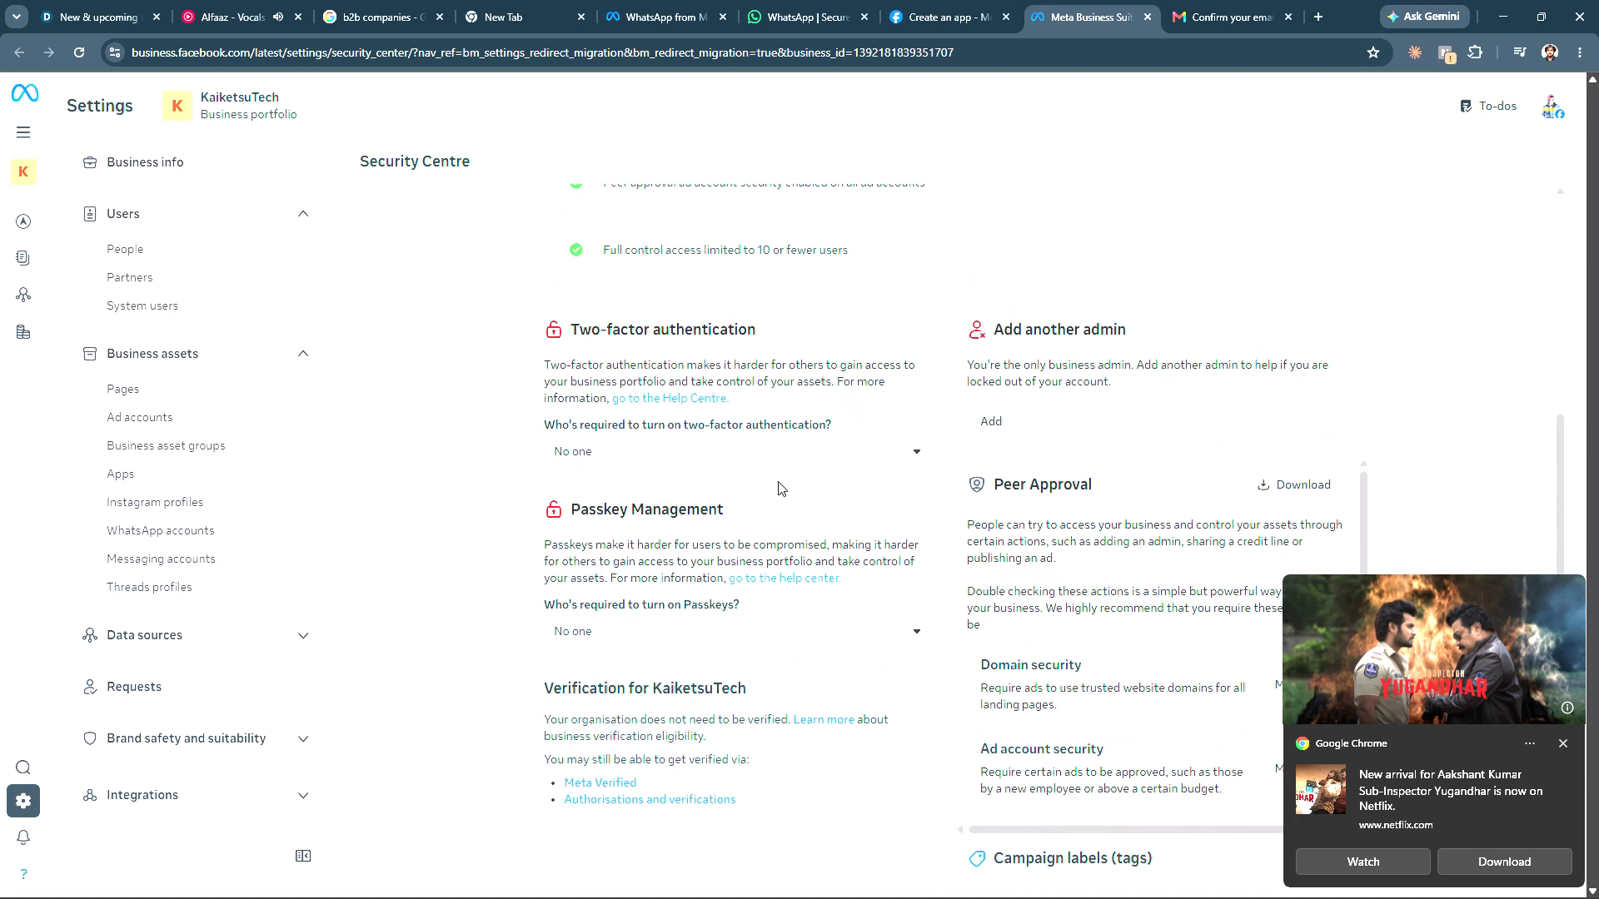
left_click(822, 454)
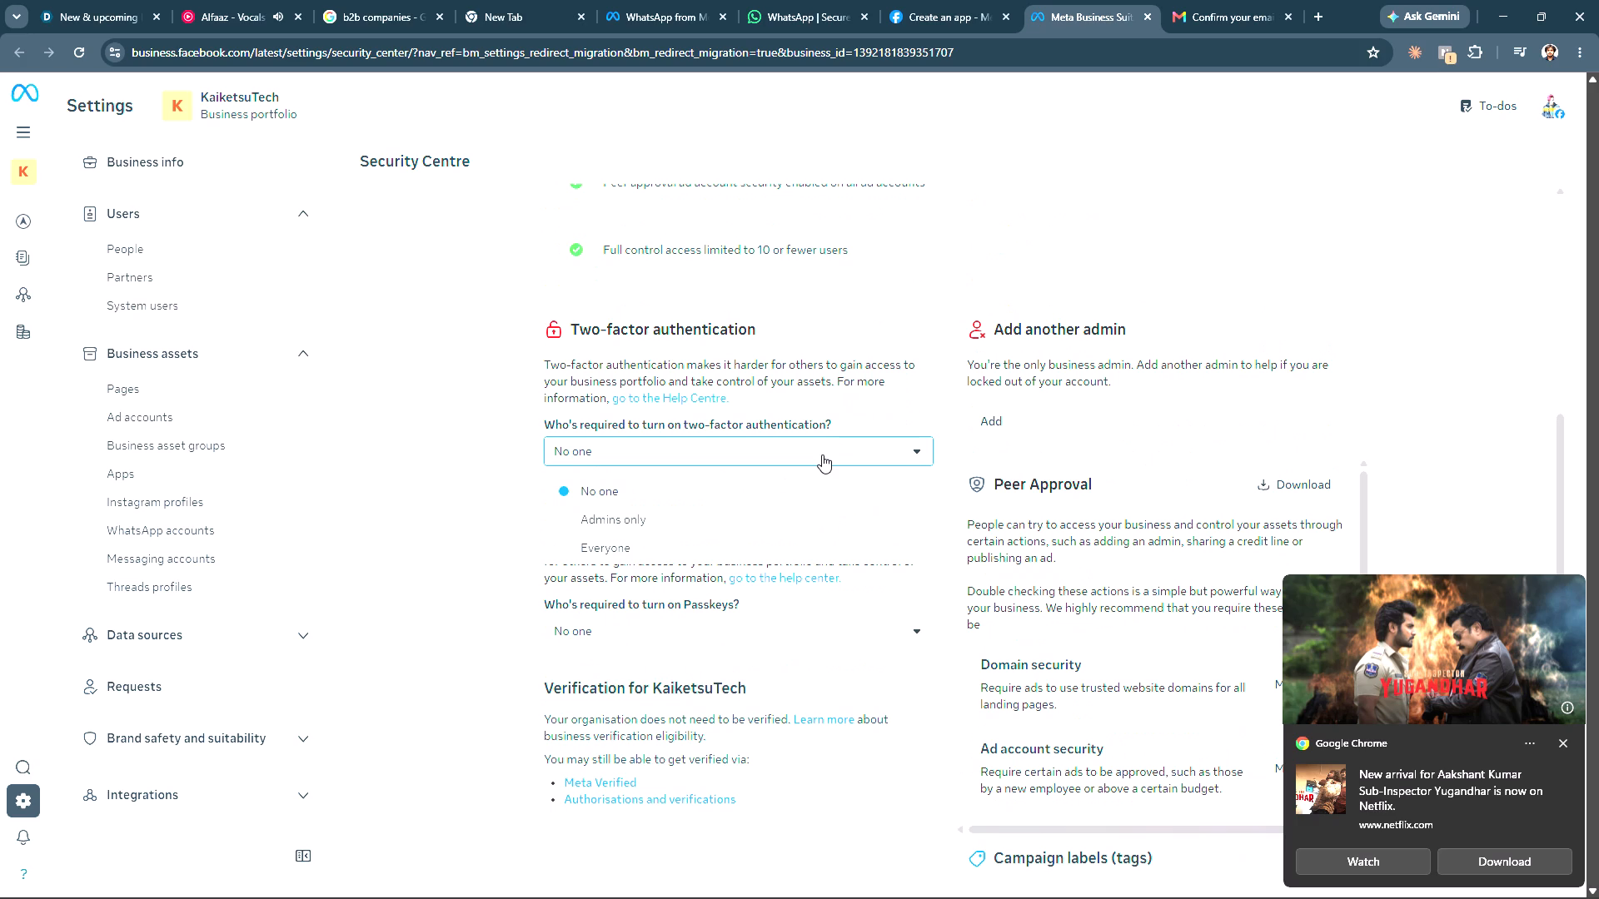
left_click(822, 454)
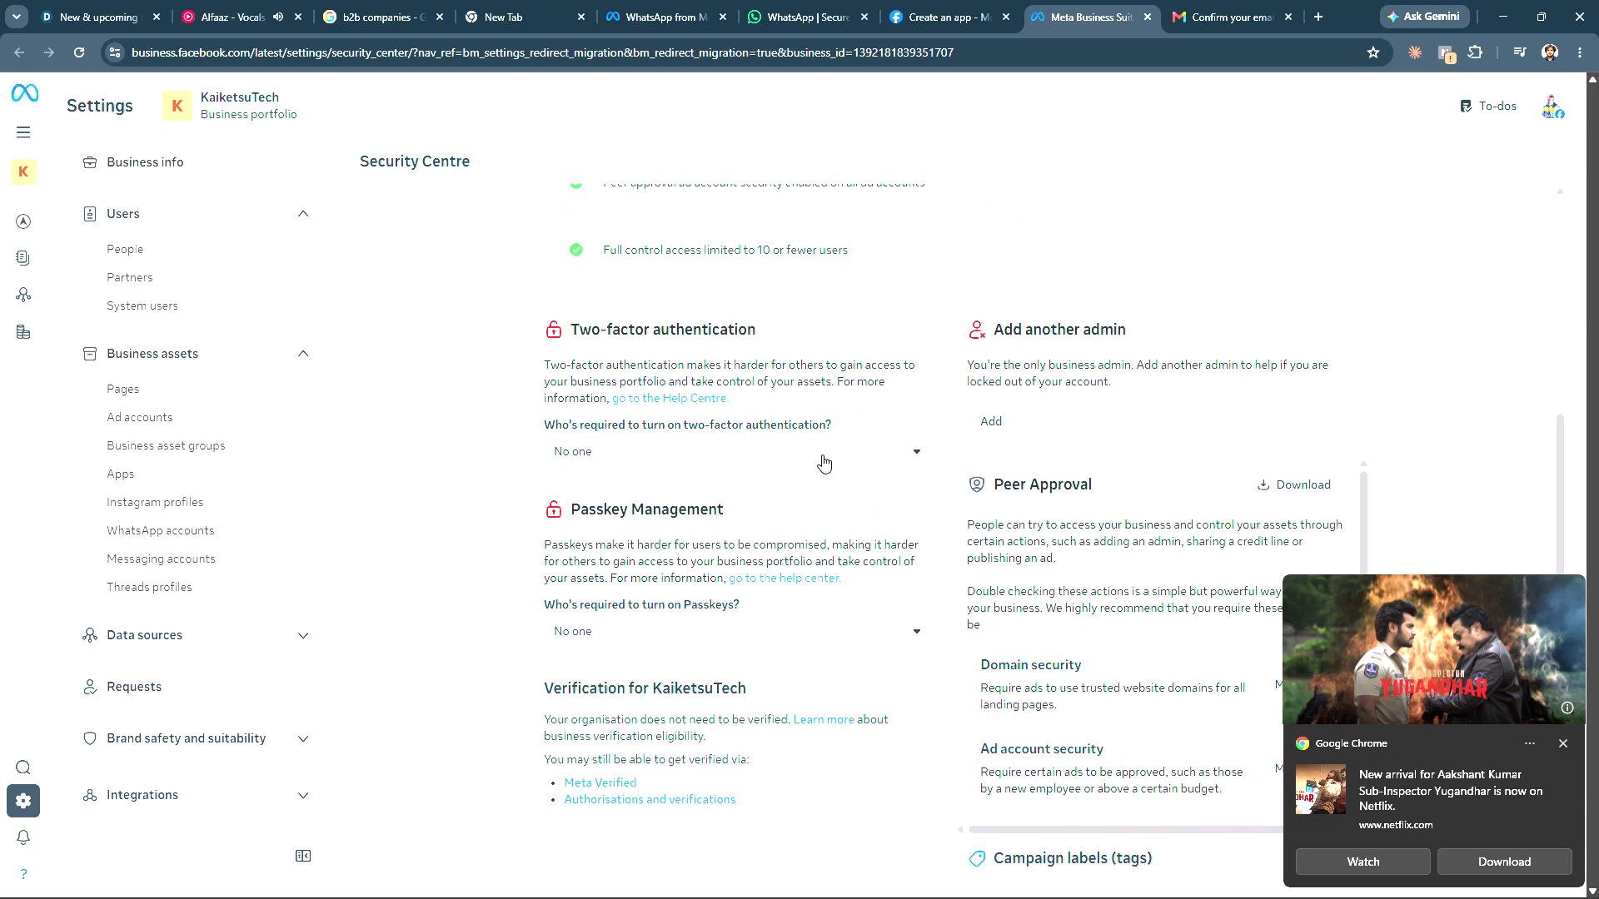
left_click(788, 622)
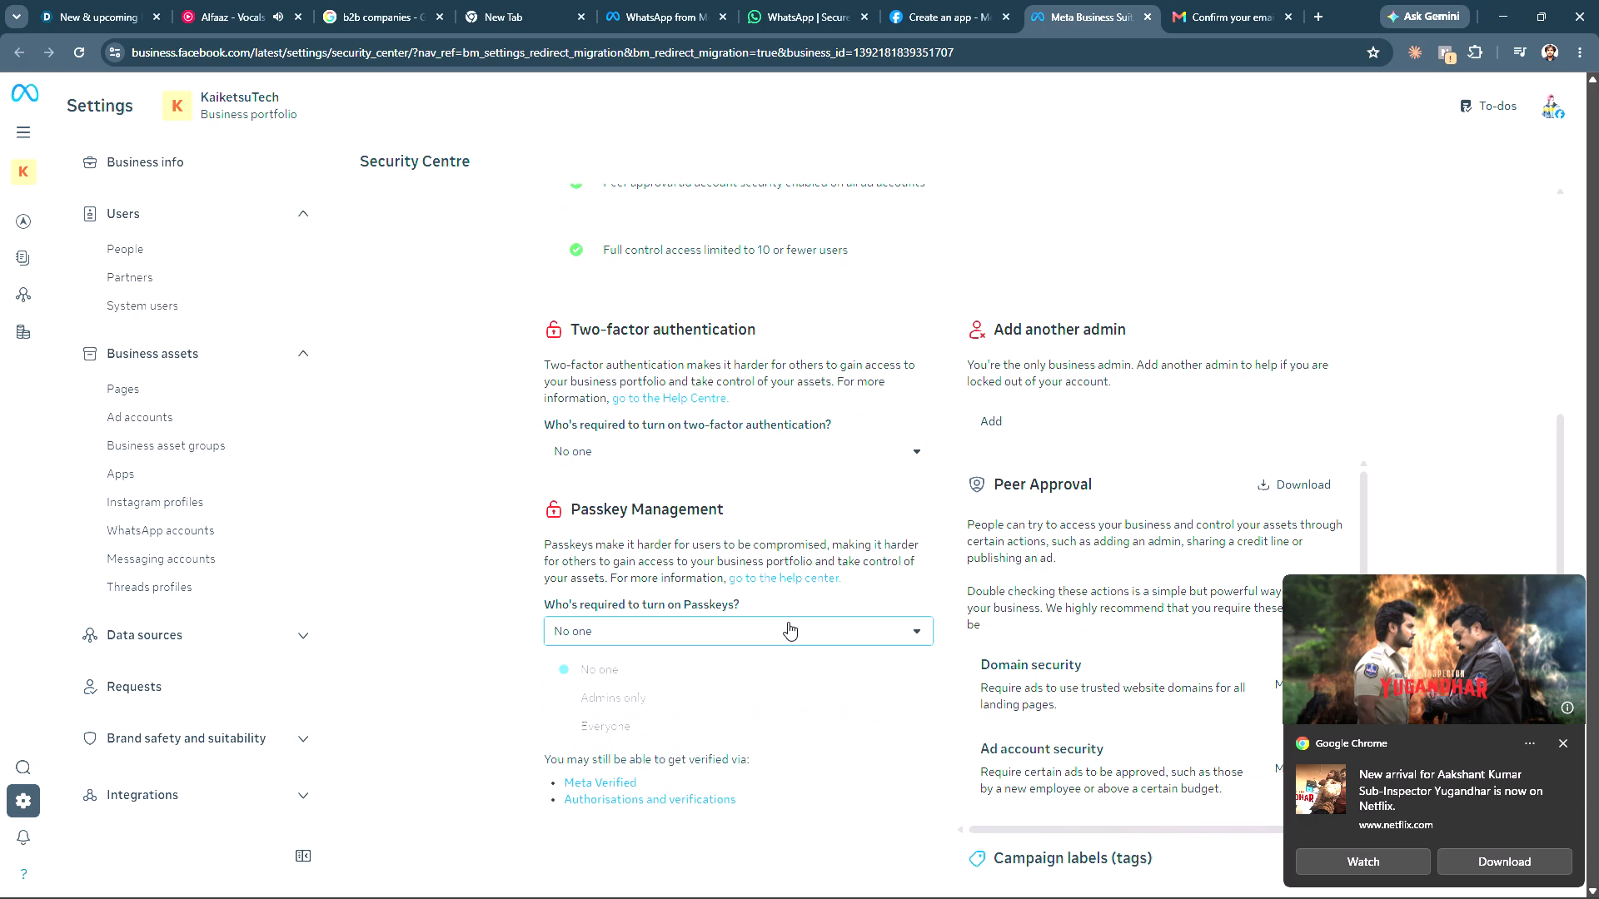
left_click(732, 719)
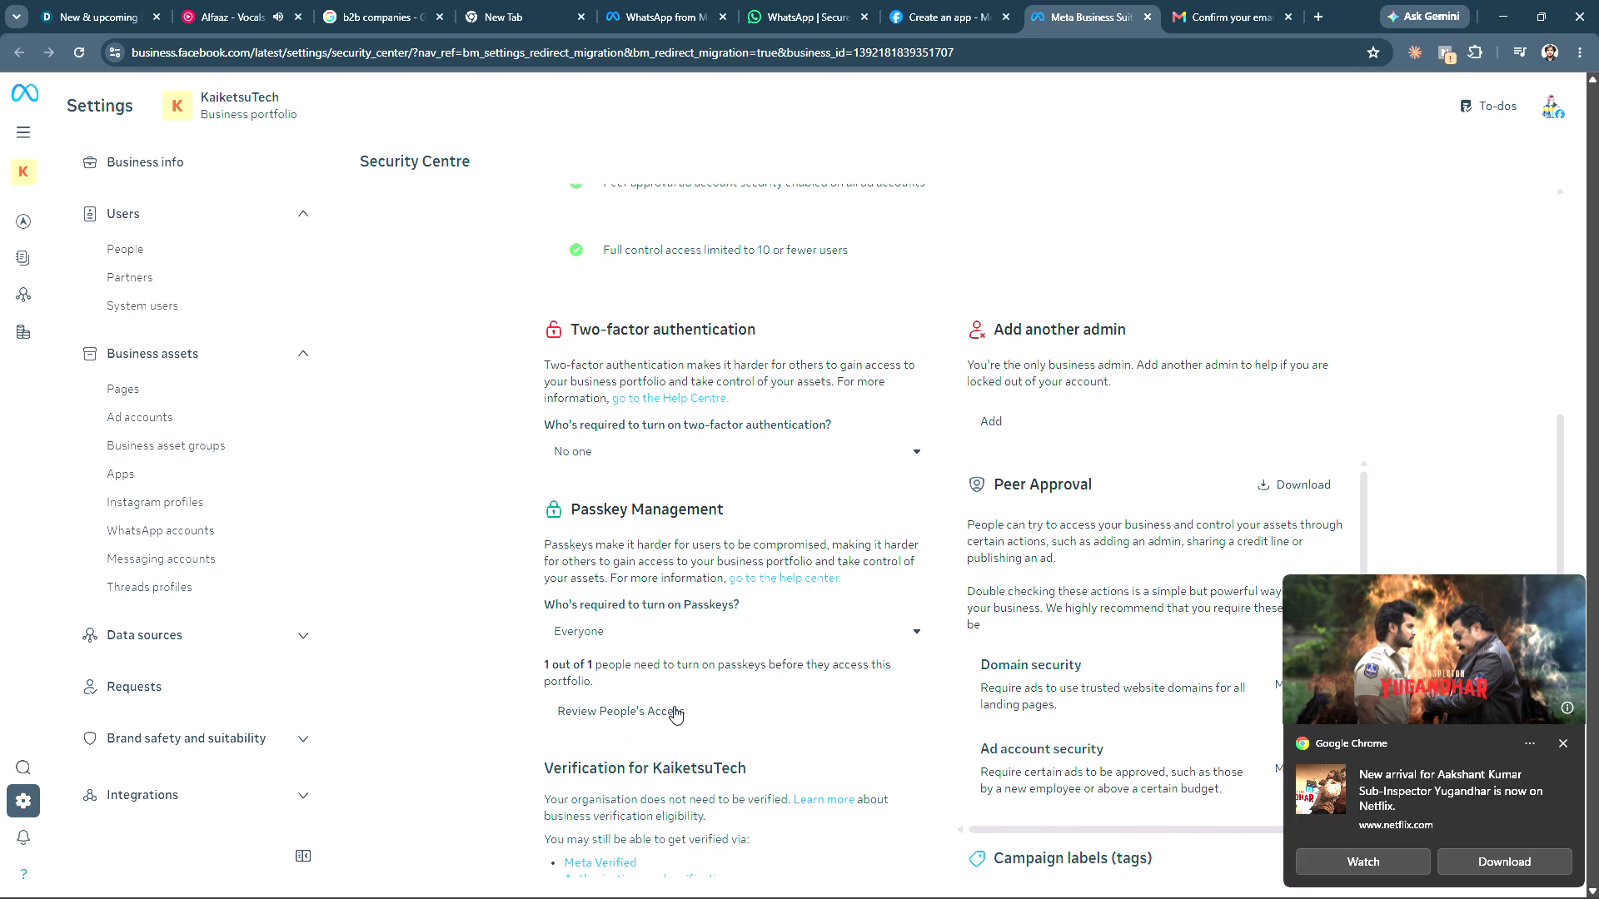
Review people's access to the portfolio, the available member actions, the other settings sections and the saved login profiles.
left_click(674, 706)
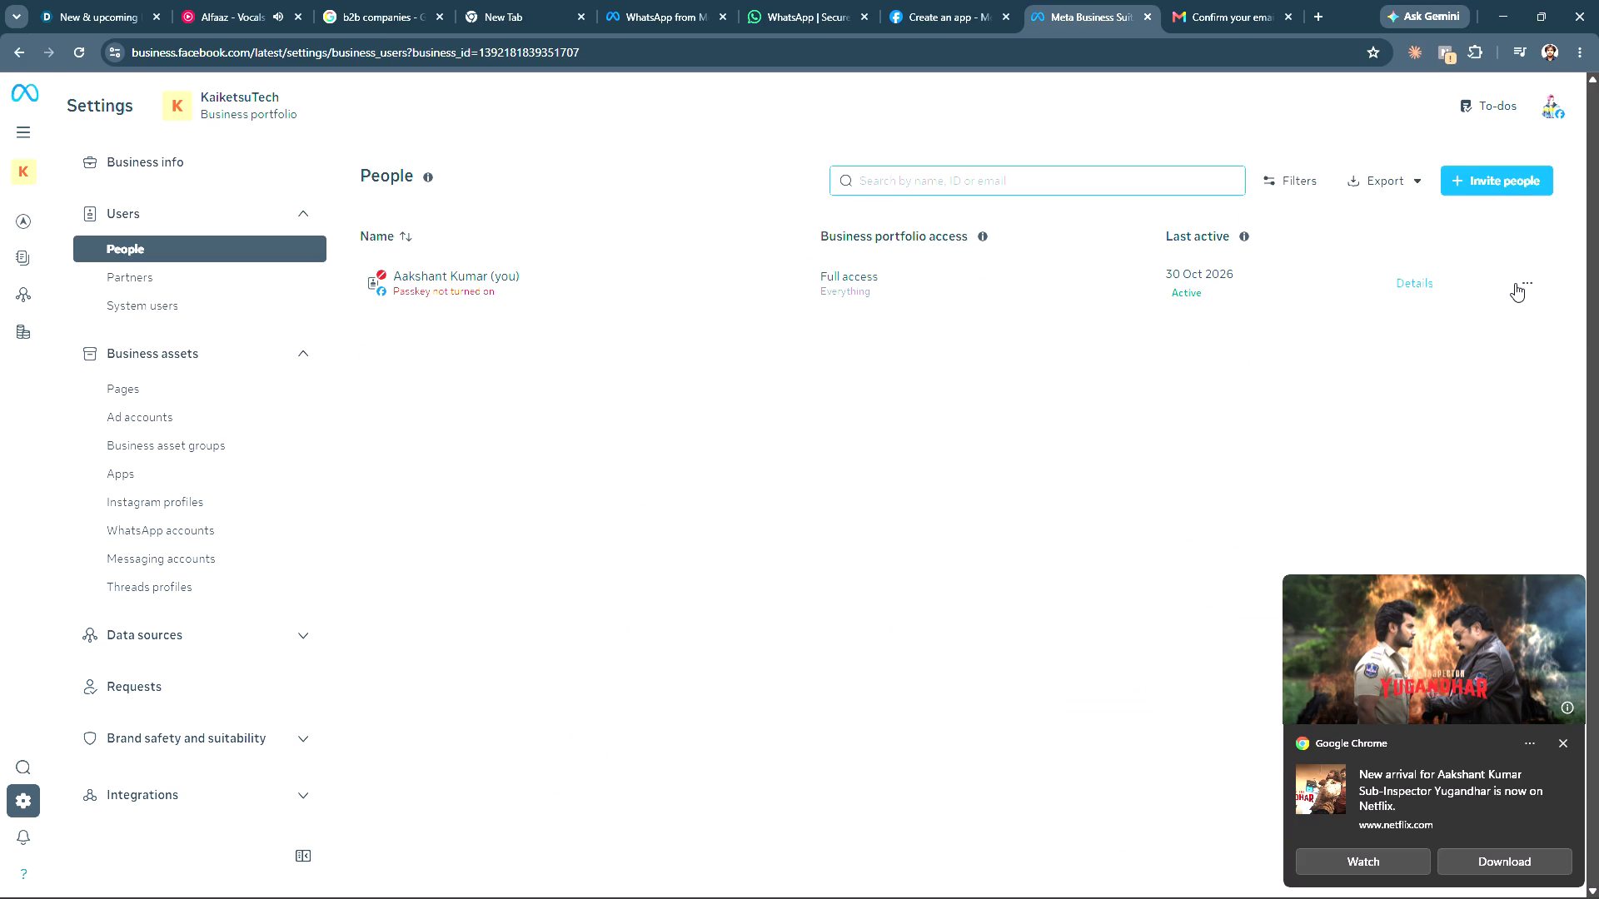
left_click(1515, 283)
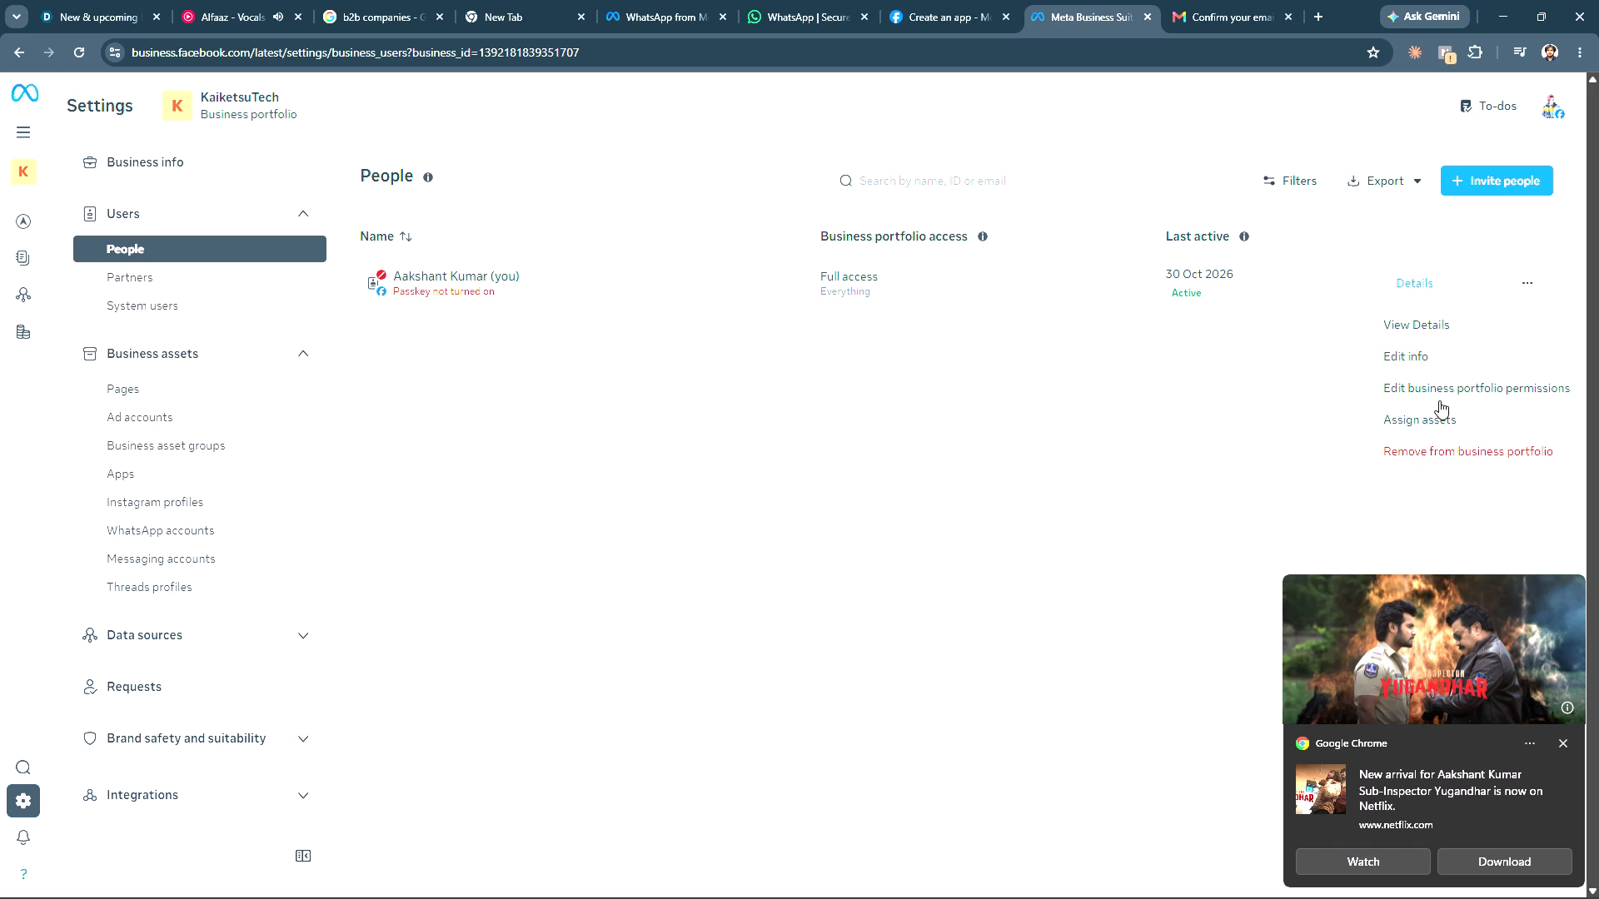
left_click(1303, 382)
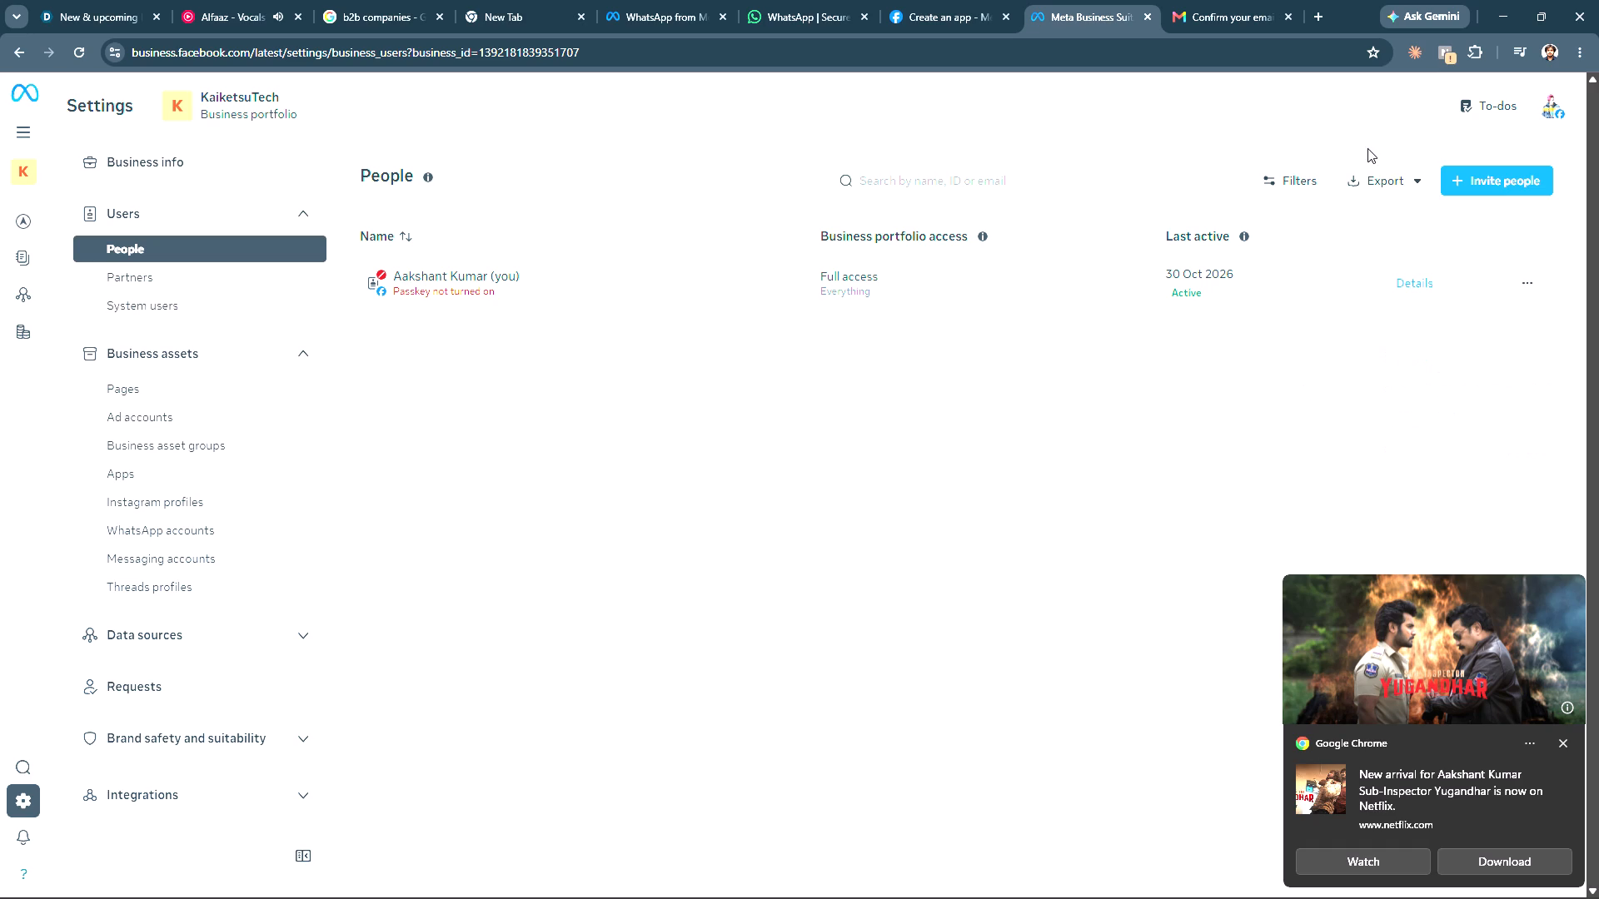
left_click(189, 202)
left_click(189, 202)
left_click(205, 643)
left_click(205, 643)
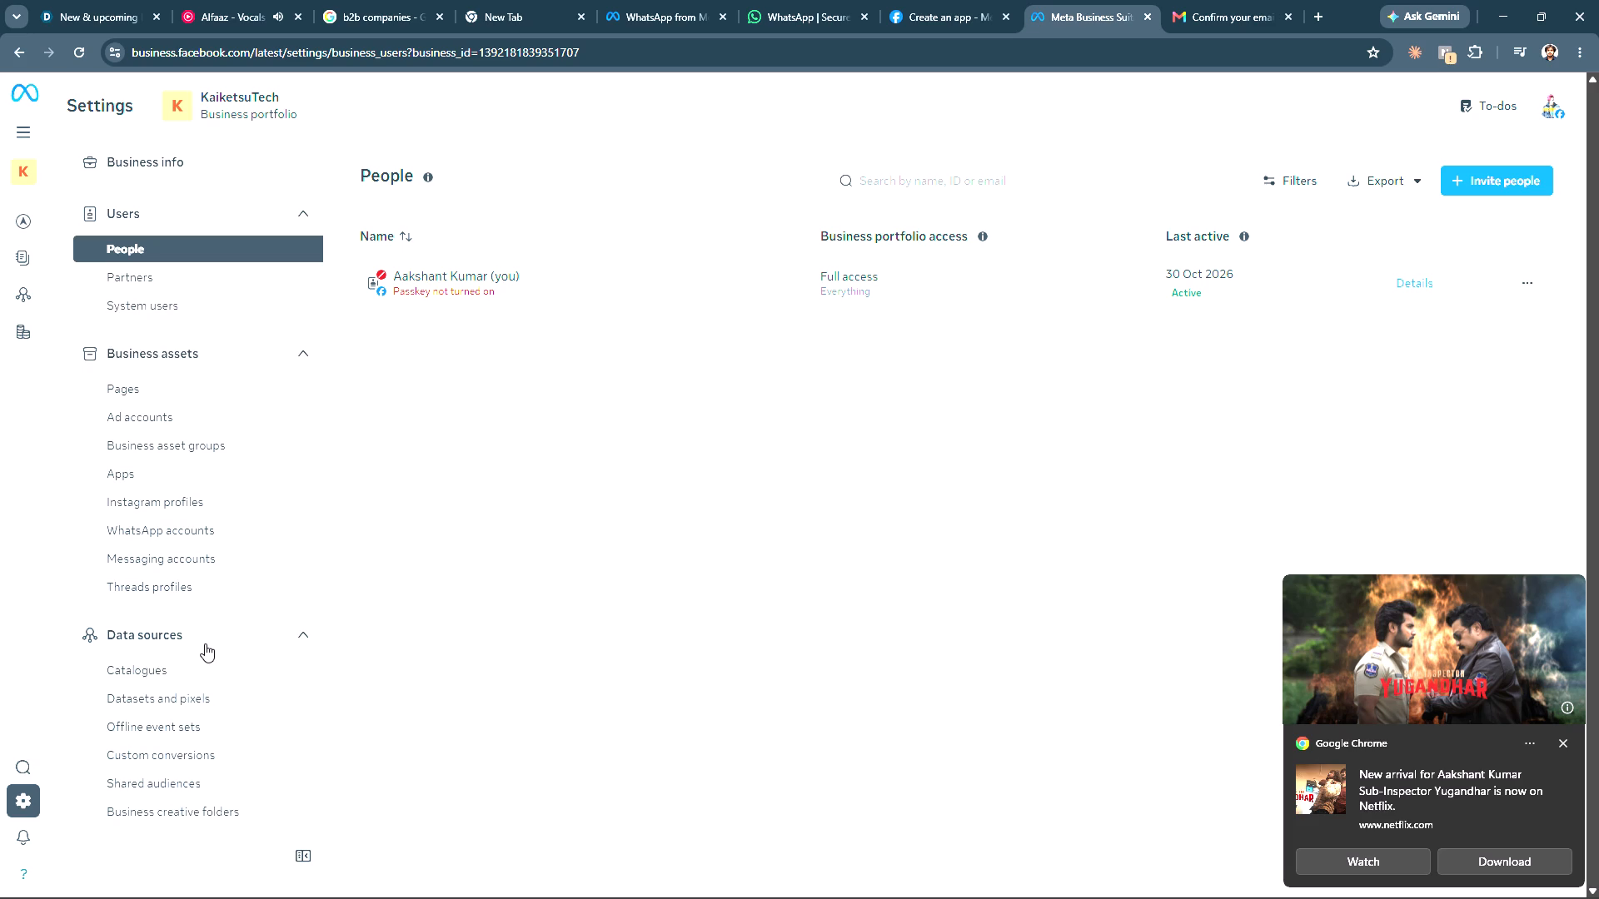
scroll(205, 643, "down", 4)
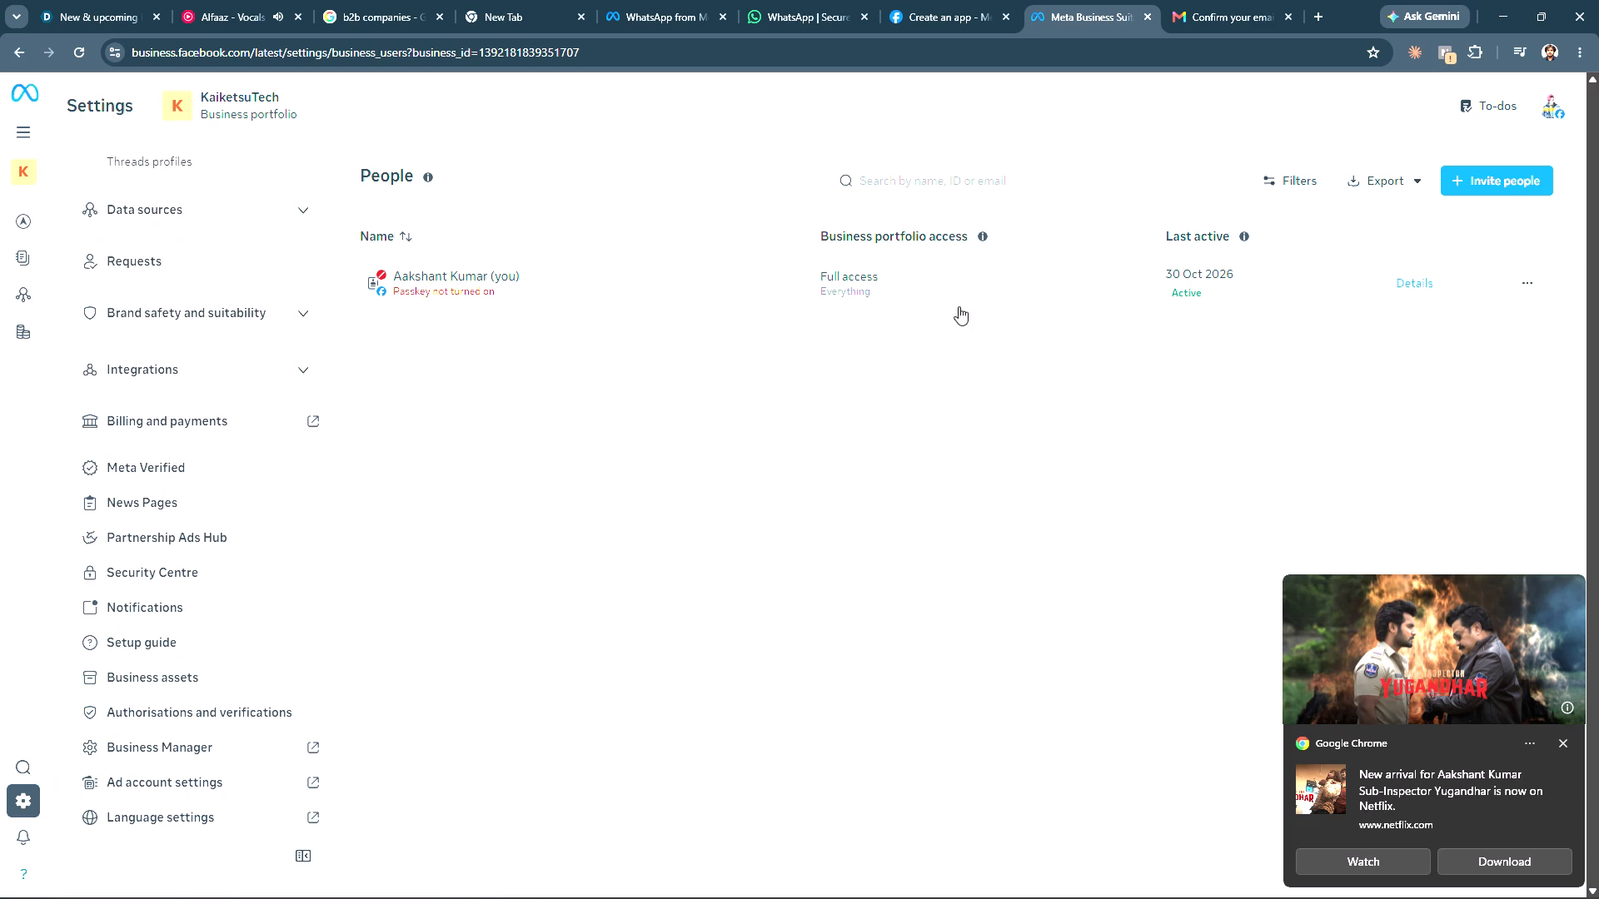
left_click(1538, 101)
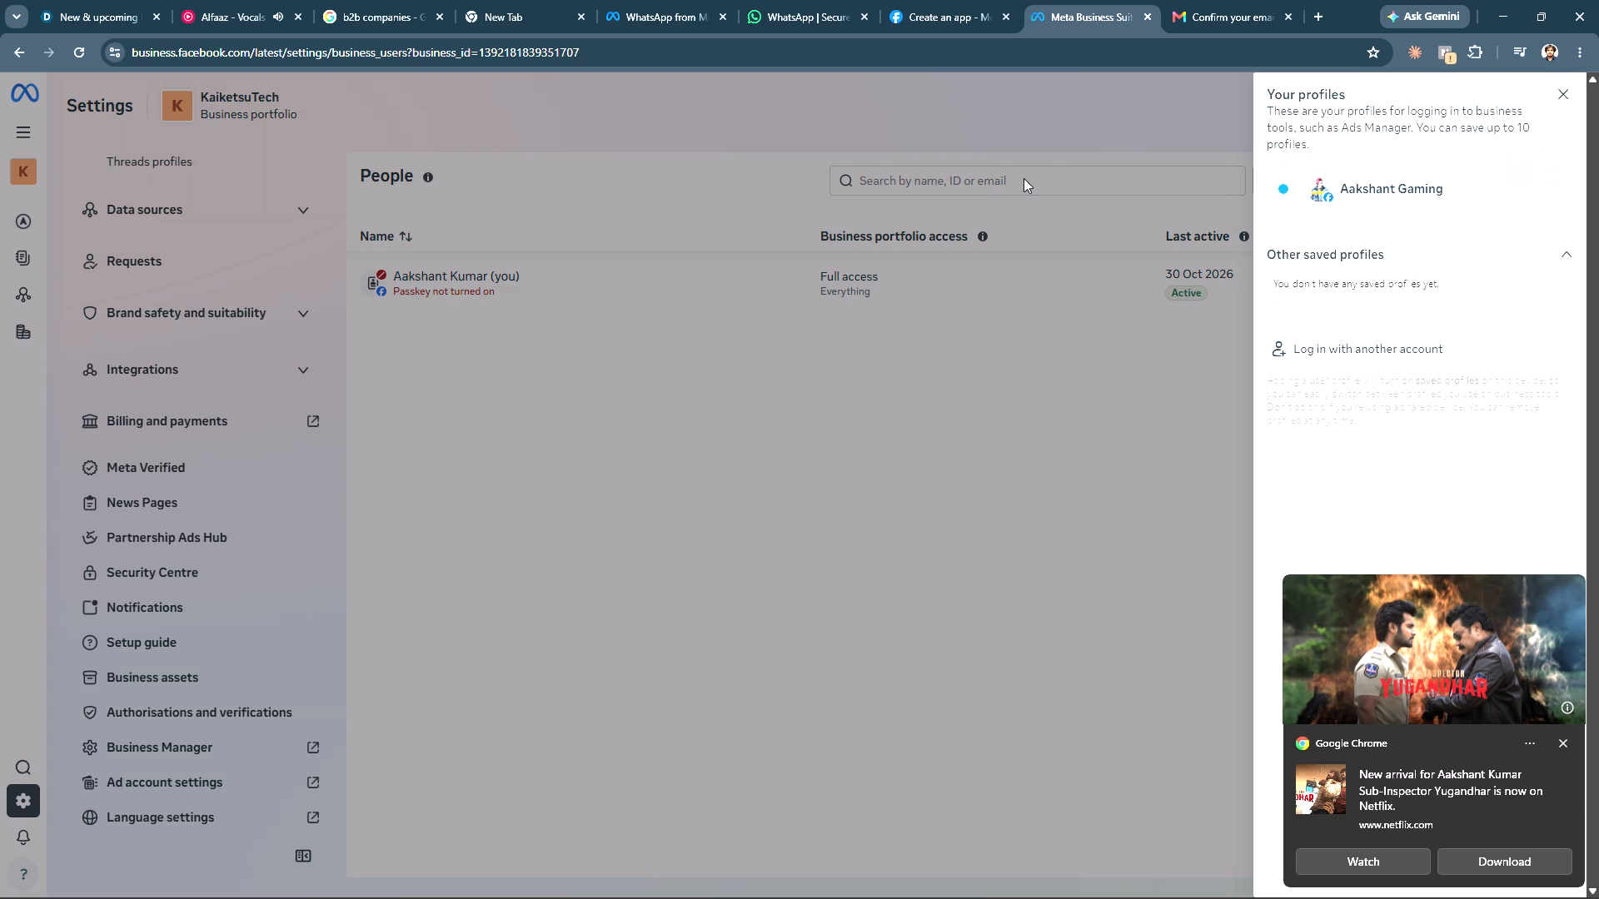
left_click(1050, 146)
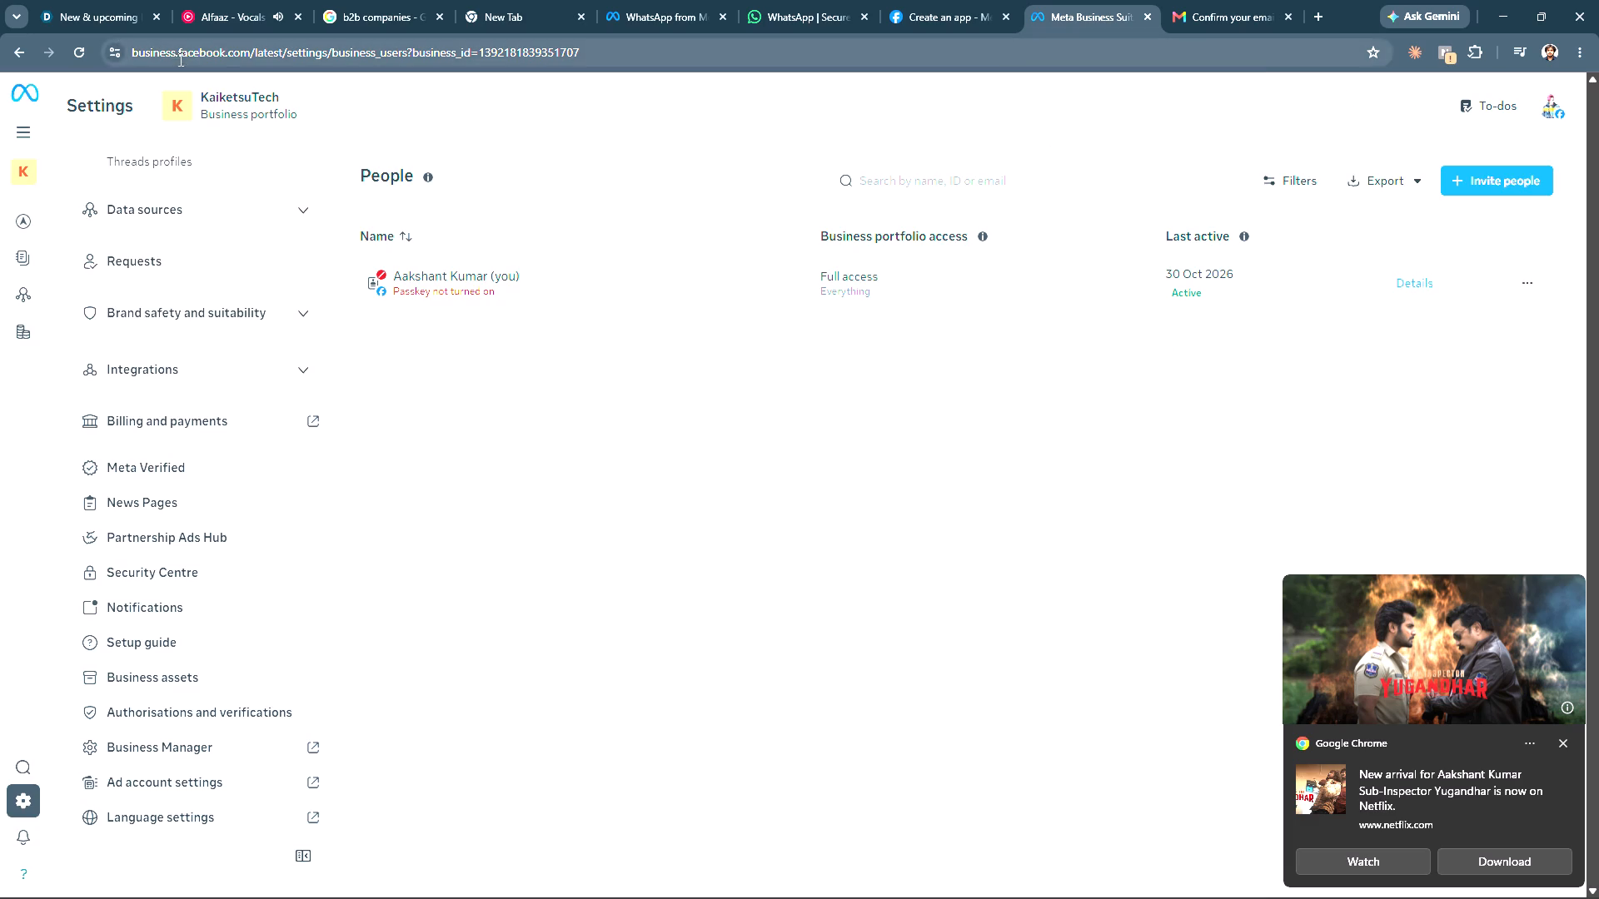
left_click(99, 104)
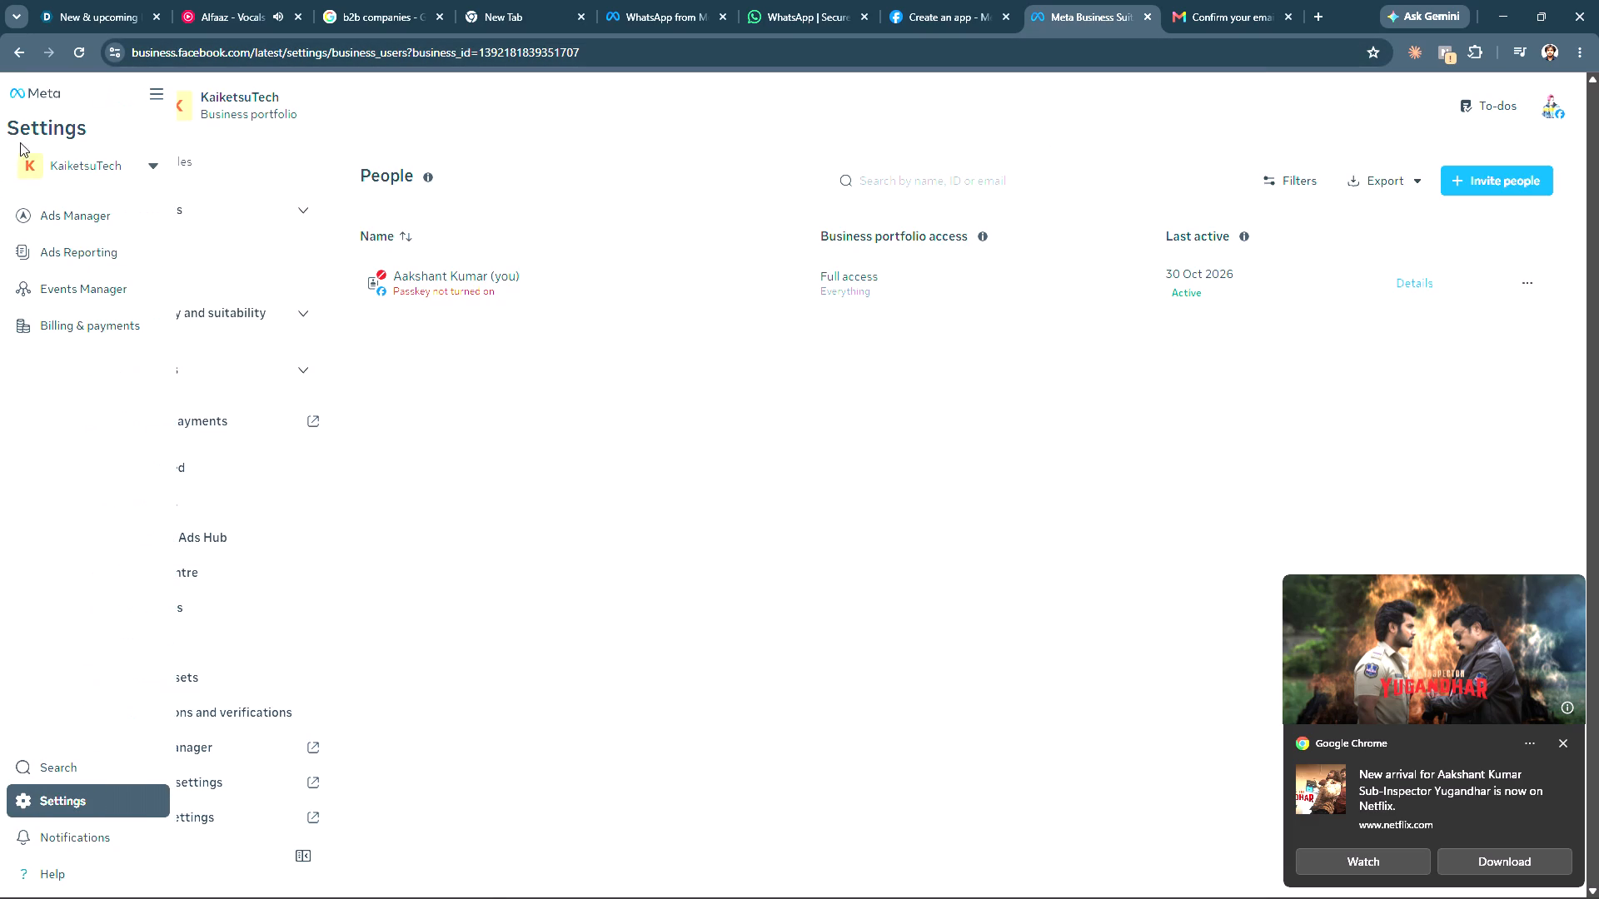
left_click(42, 760)
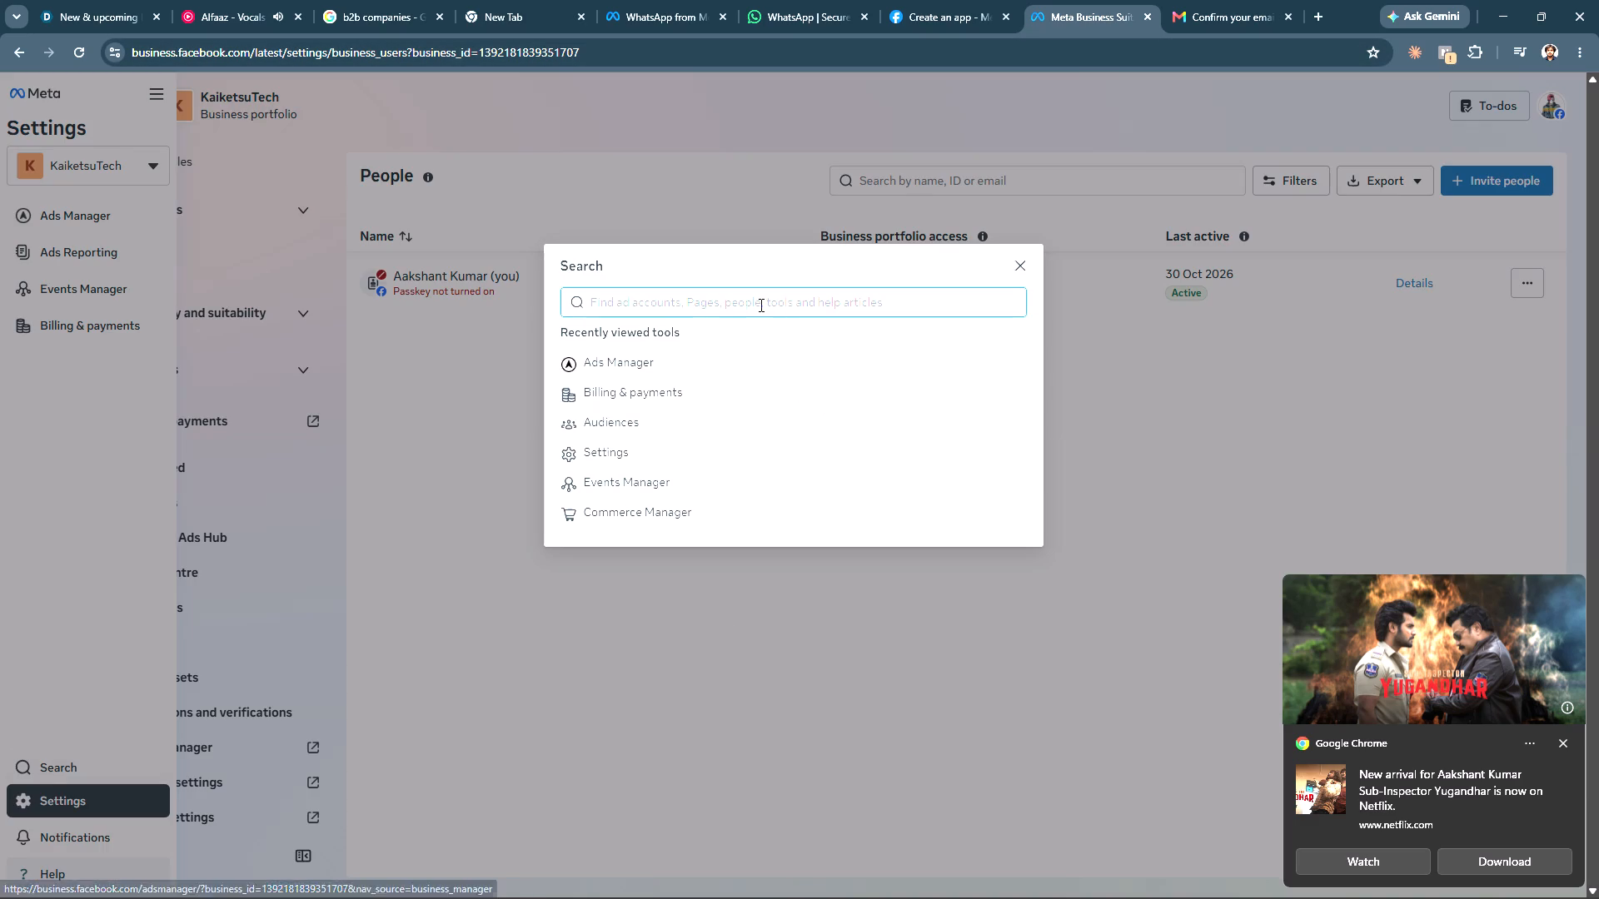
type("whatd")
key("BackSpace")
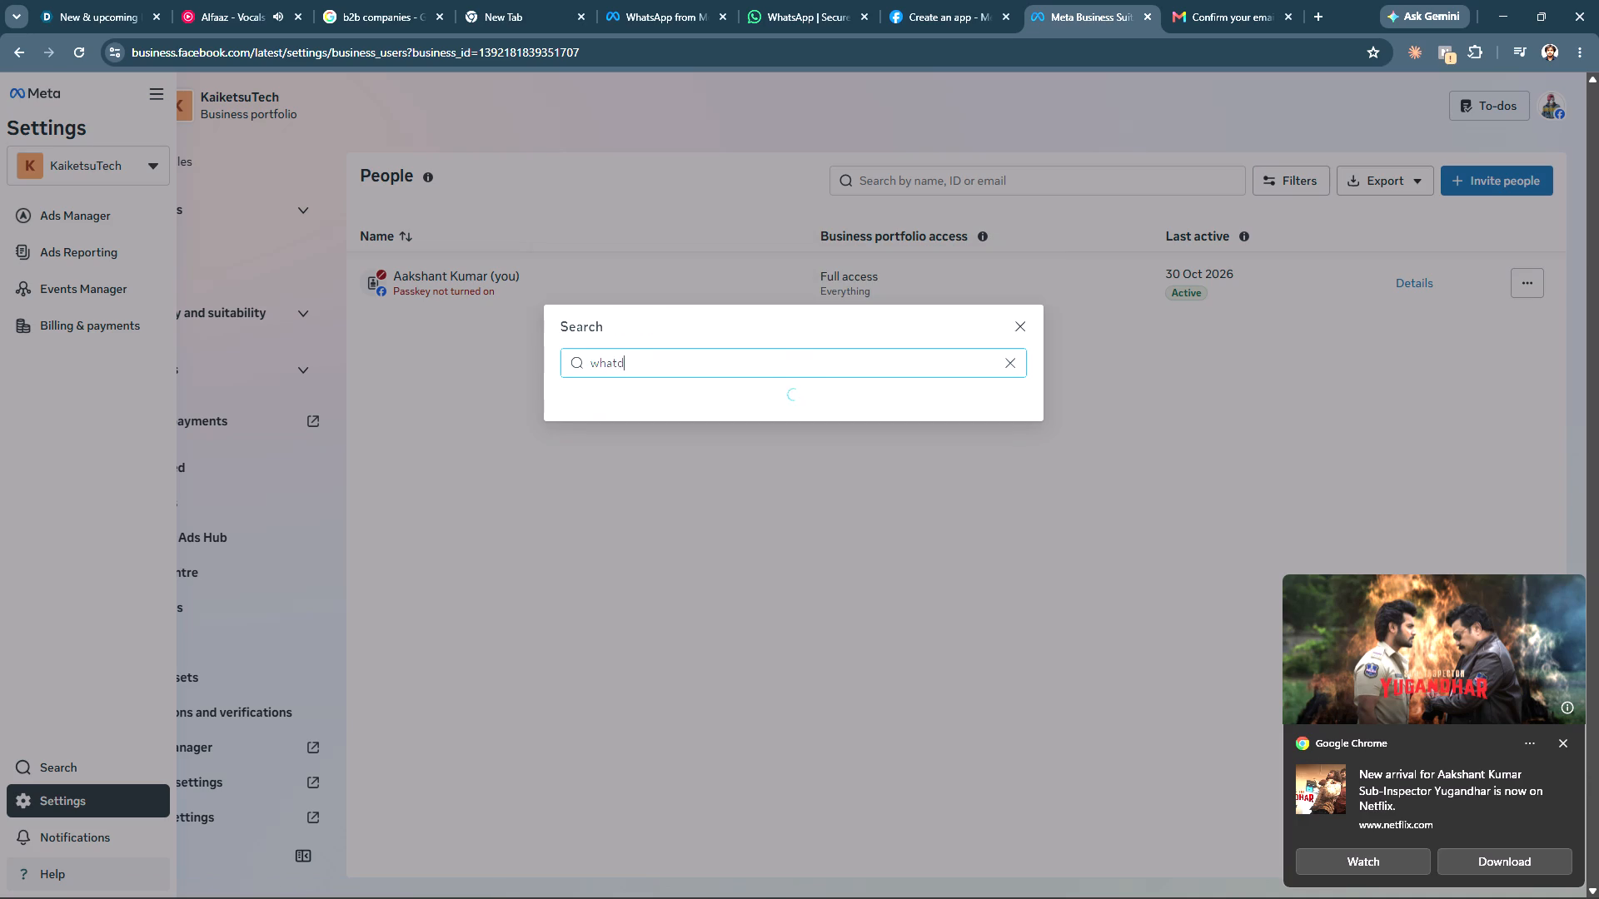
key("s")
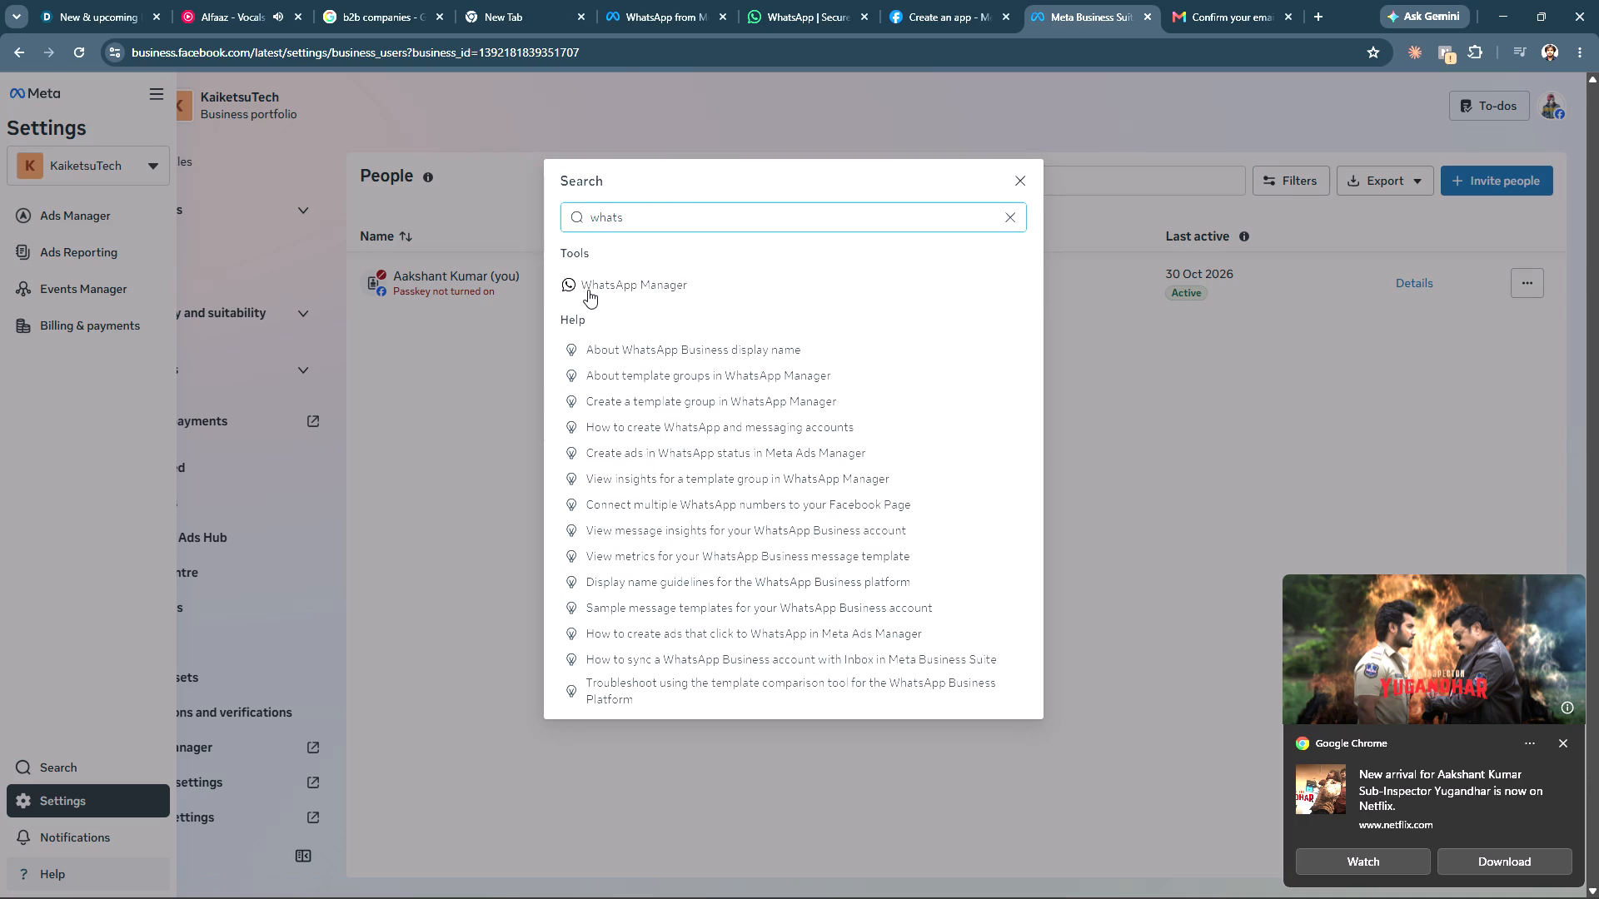
left_click(588, 290)
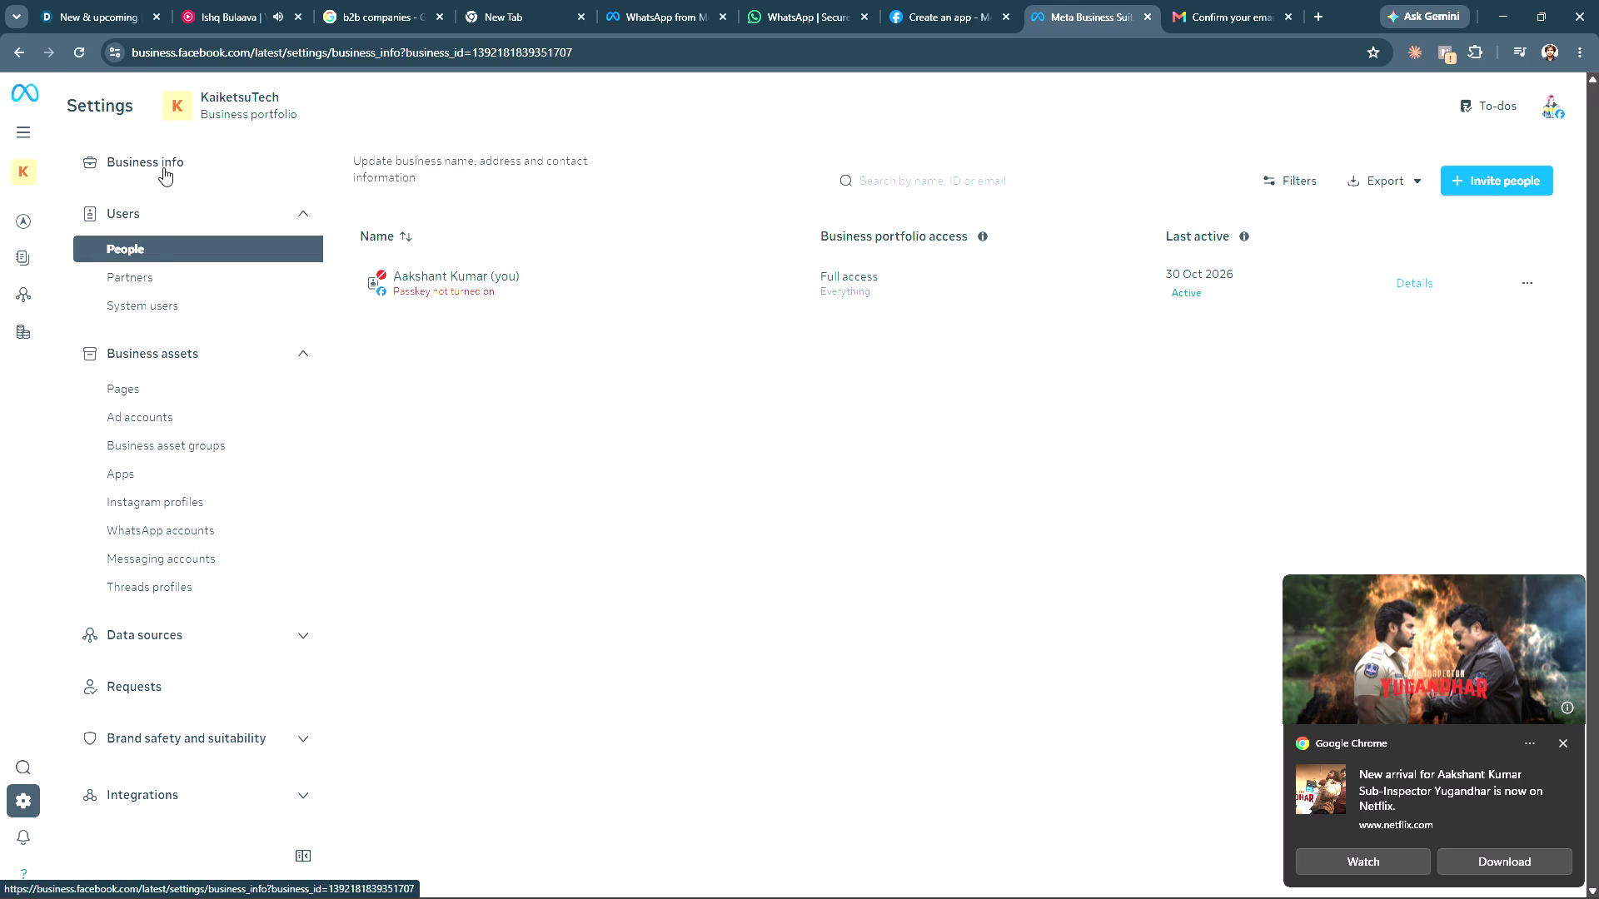
scroll(163, 167, "up", 3)
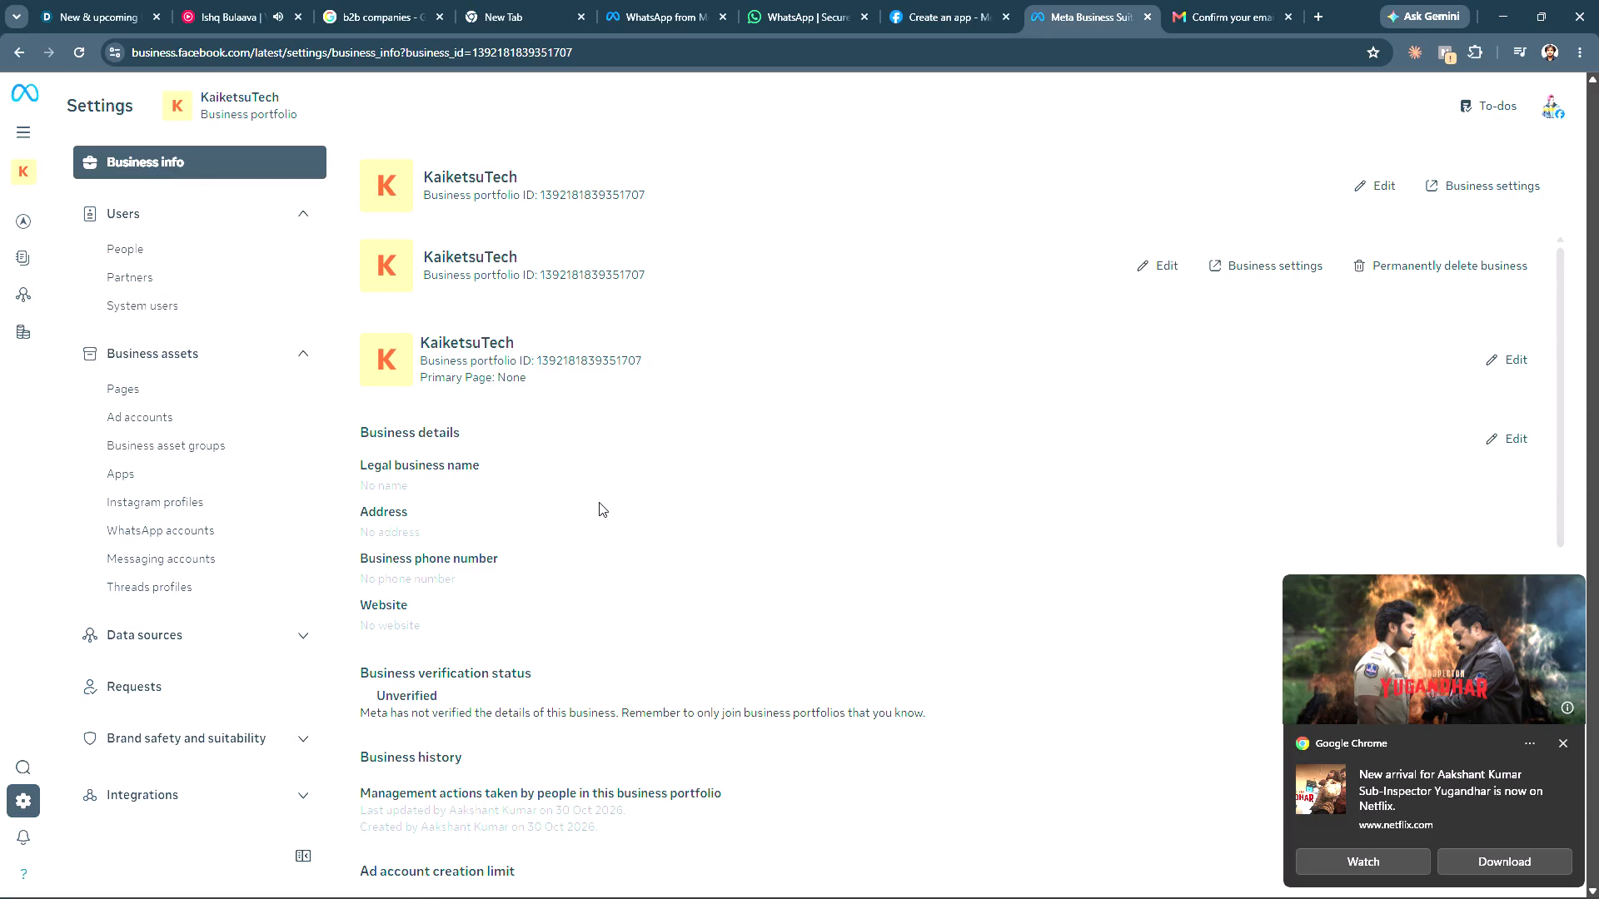
scroll(599, 502, "down", 3)
scroll(599, 502, "up", 5)
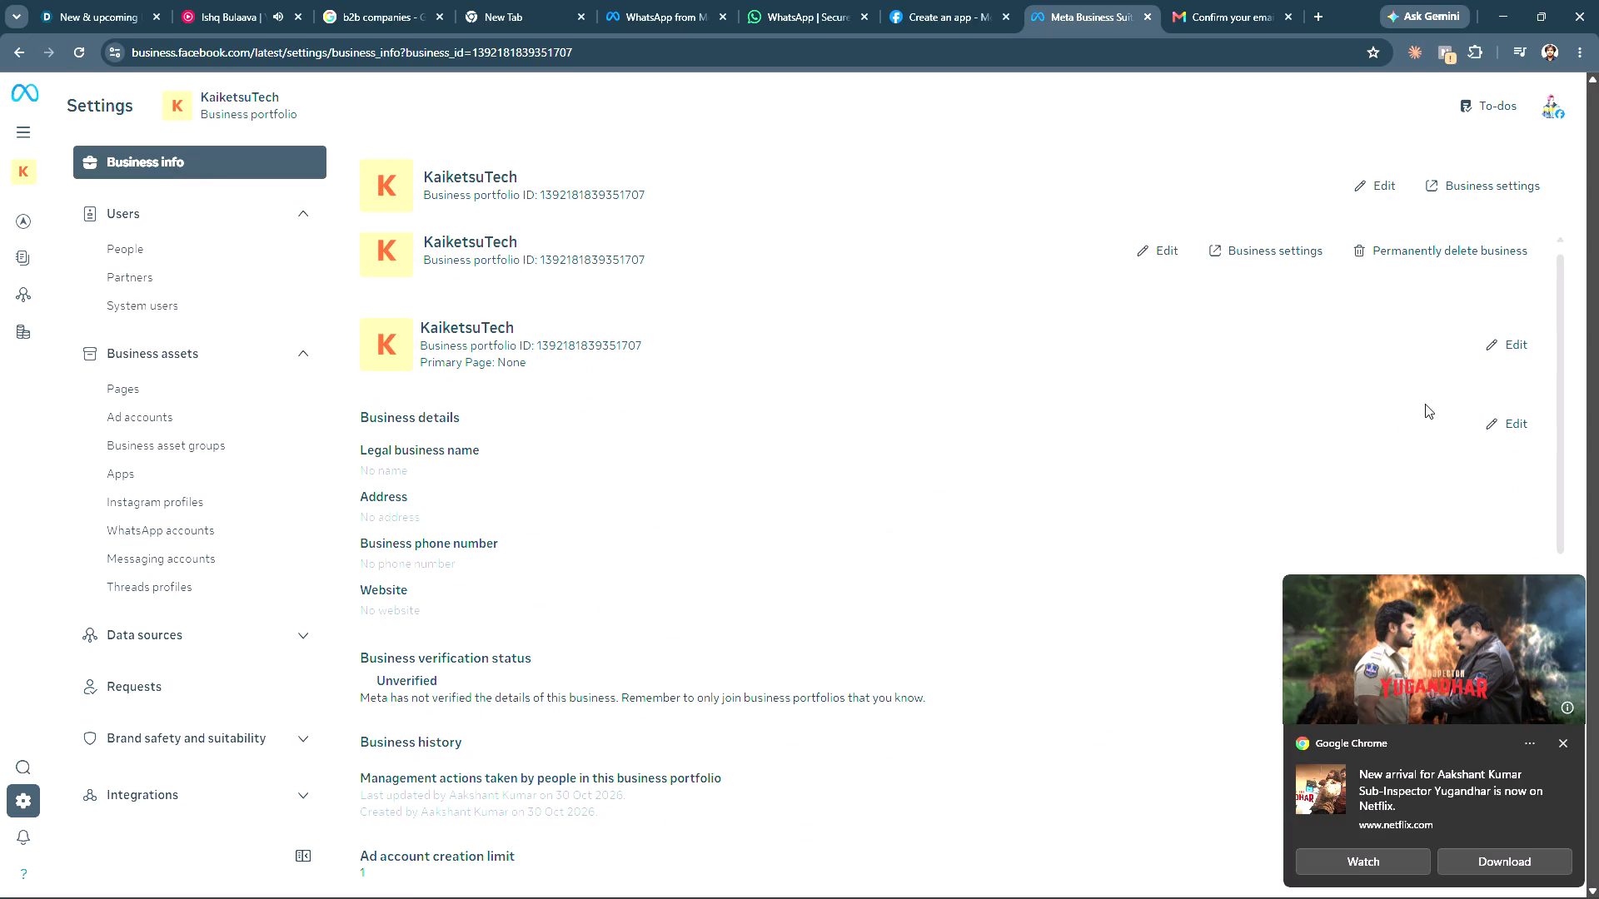
left_click(1484, 426)
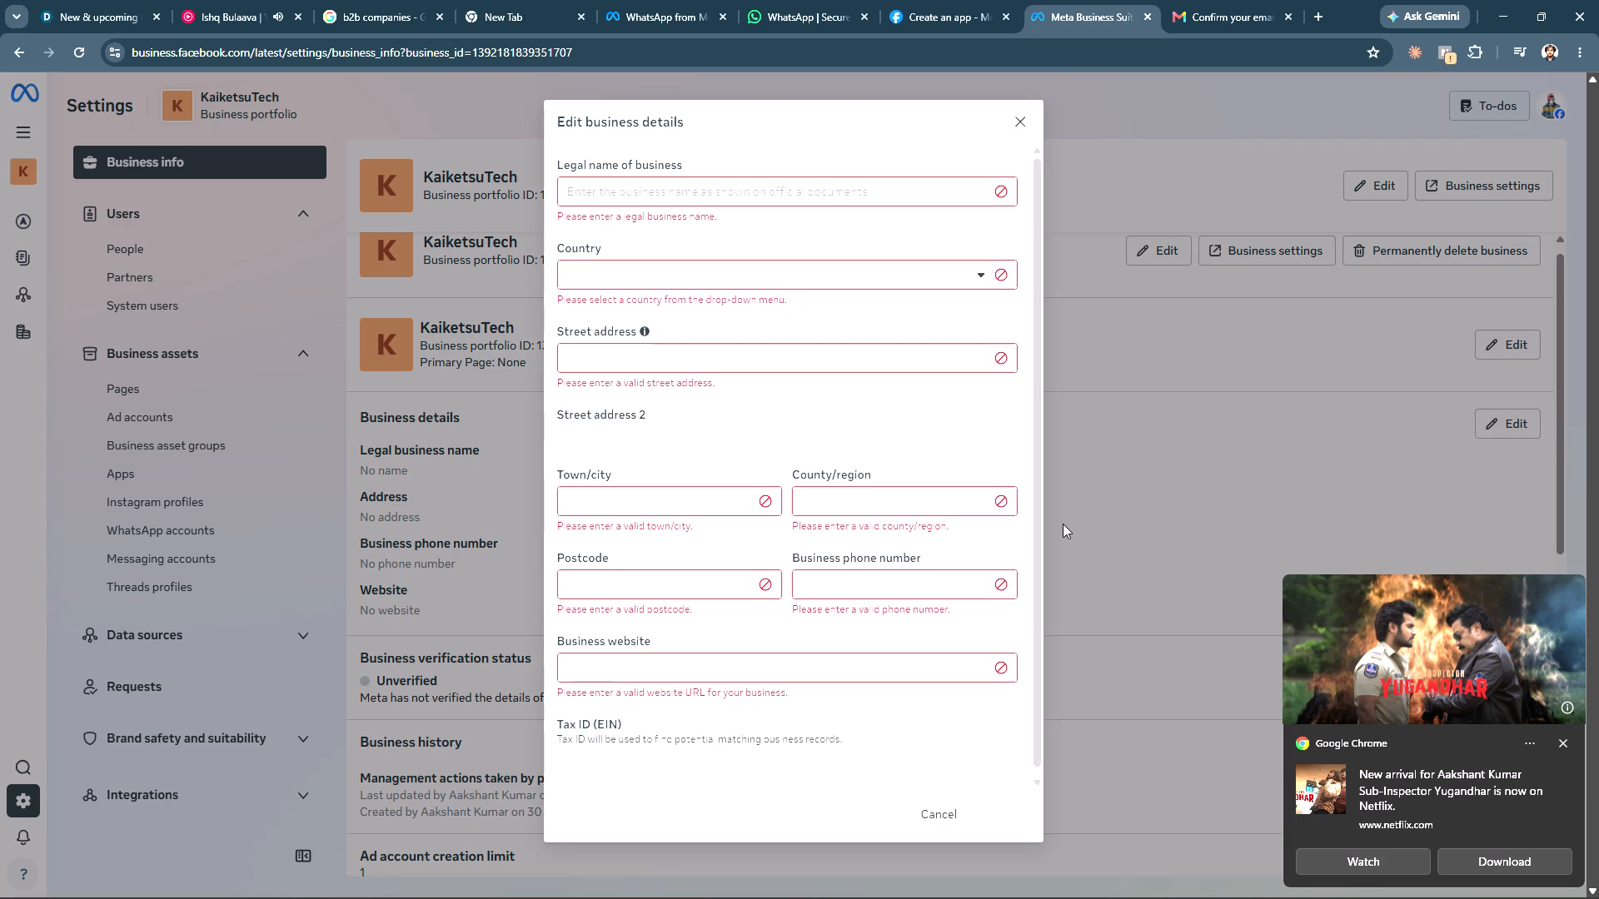
left_click(814, 195)
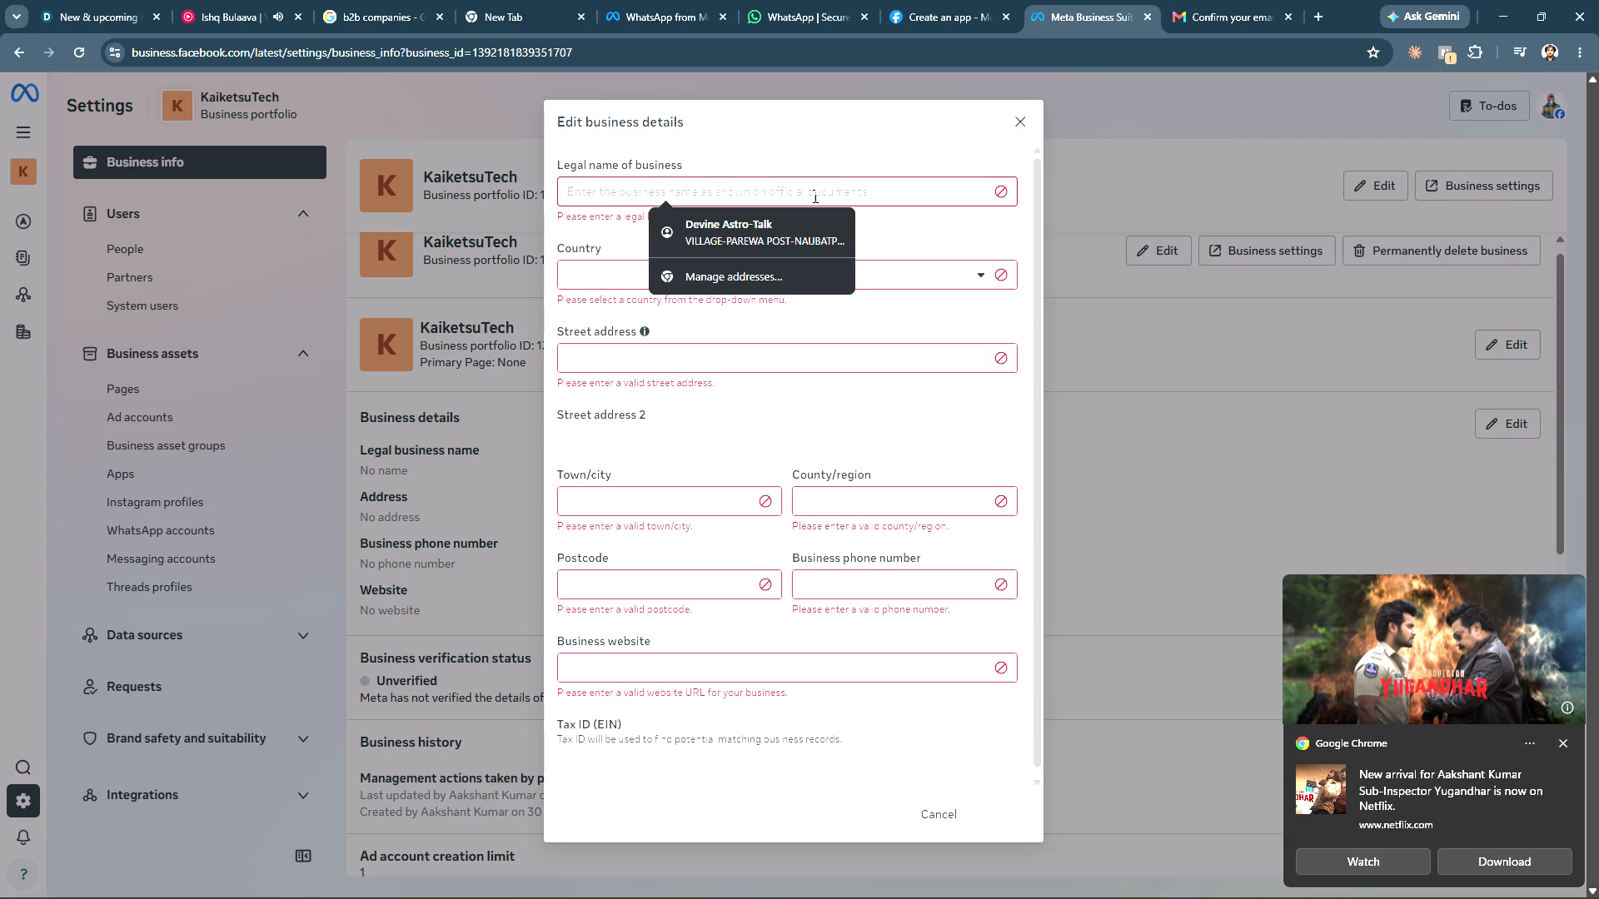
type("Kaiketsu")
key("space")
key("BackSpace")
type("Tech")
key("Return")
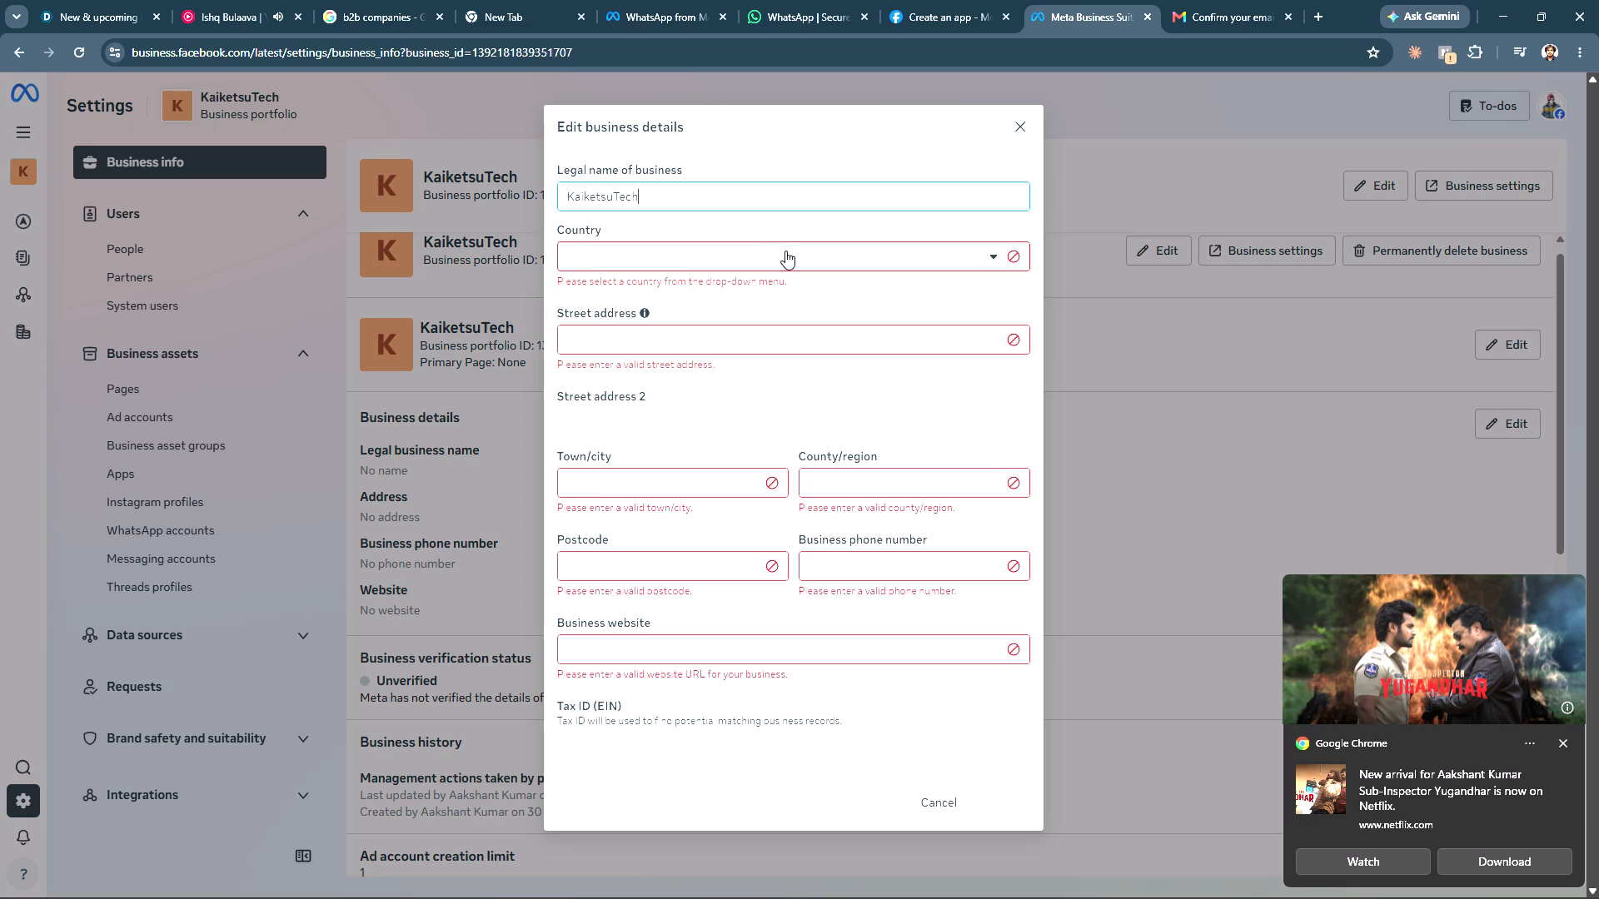
Set the country in the business details to India.
left_click(785, 251)
type("India")
key("Return")
key("Return")
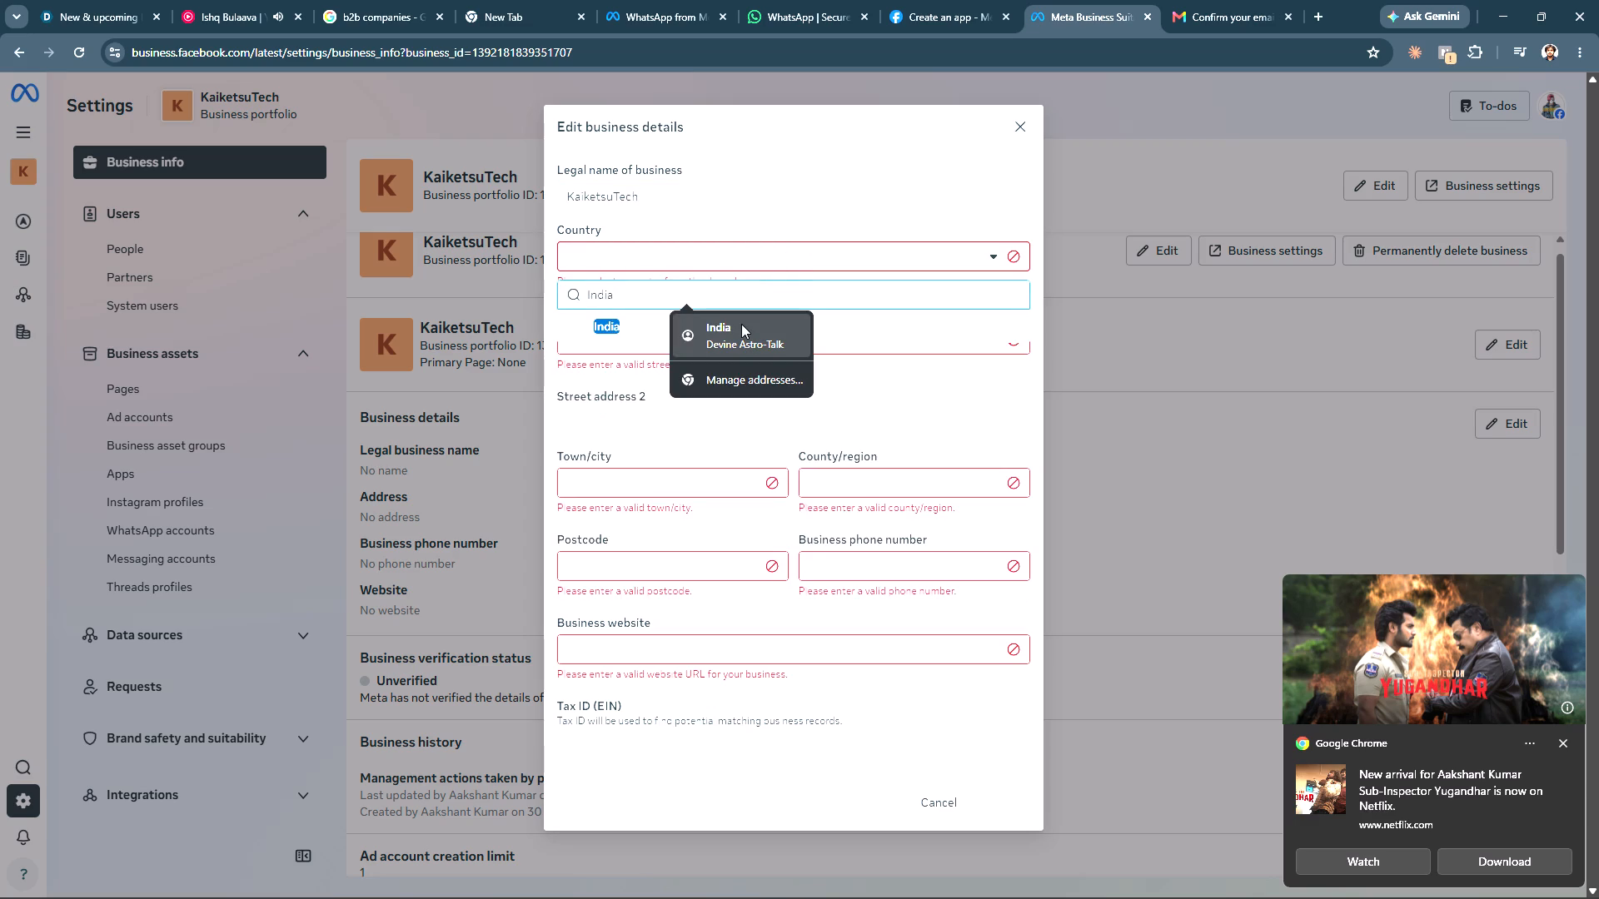
left_click(723, 323)
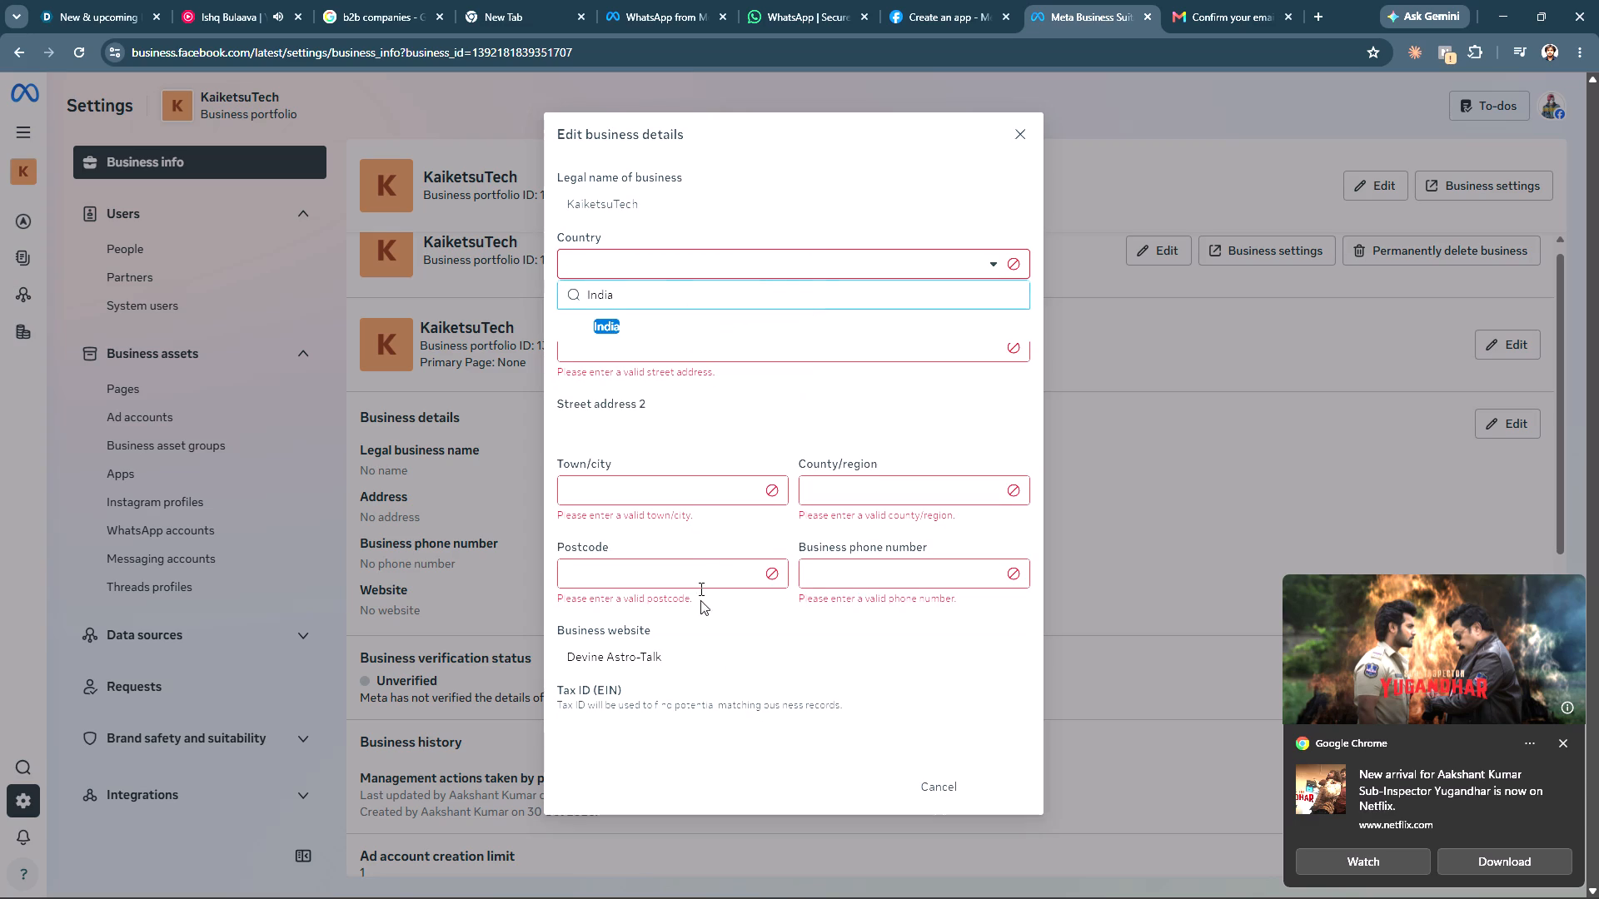
double_click(683, 655)
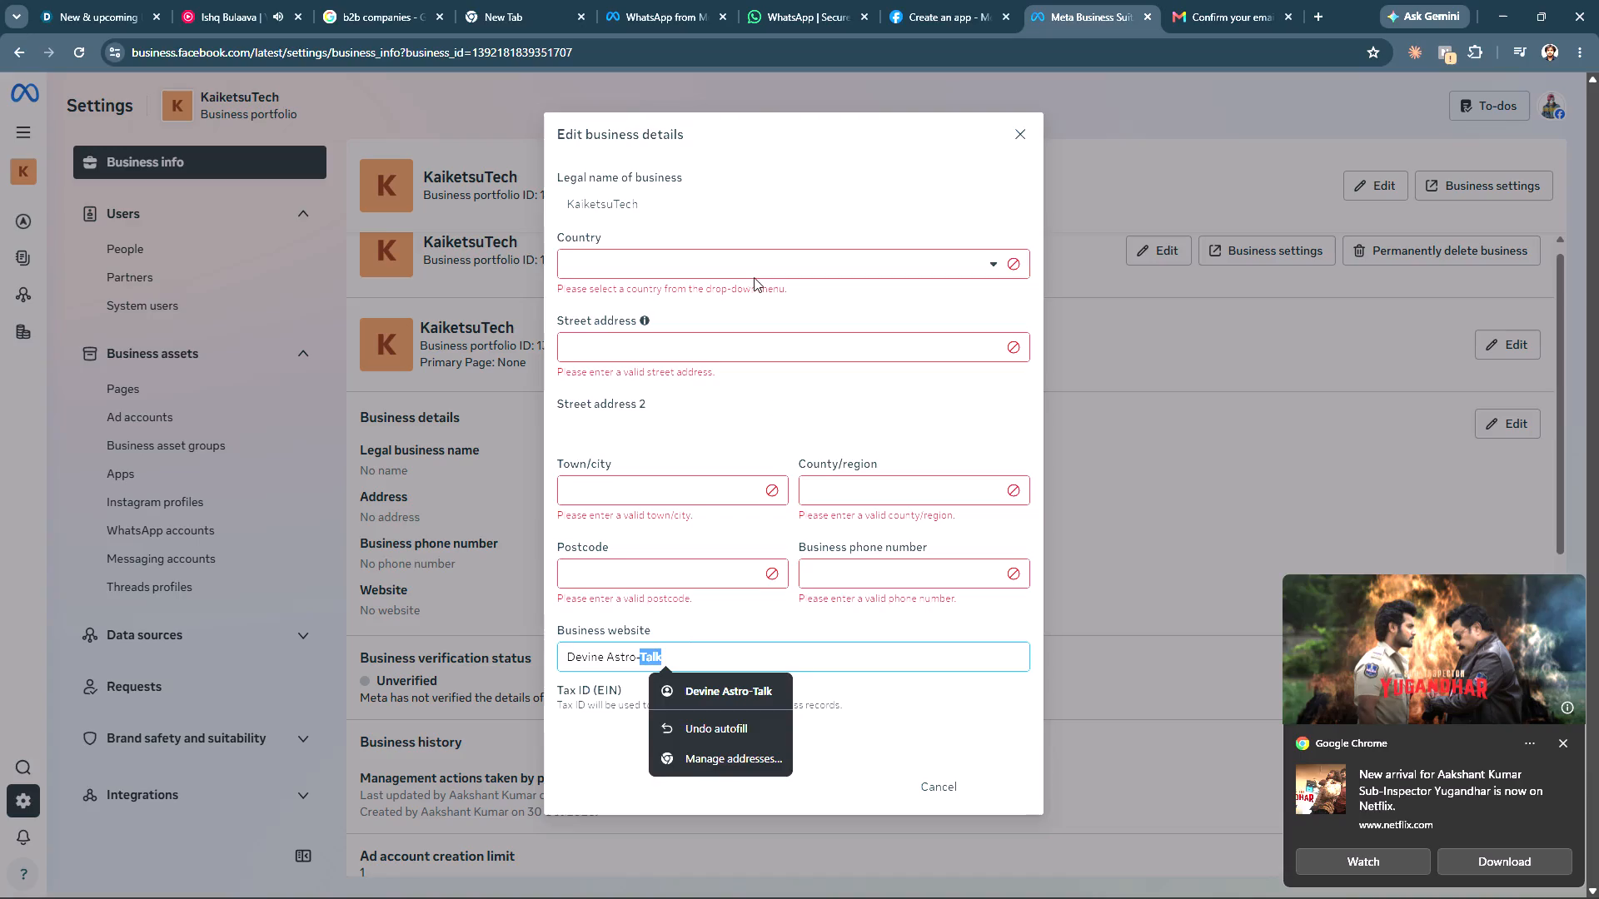
left_click(753, 276)
type("India")
key("Down")
key("Return")
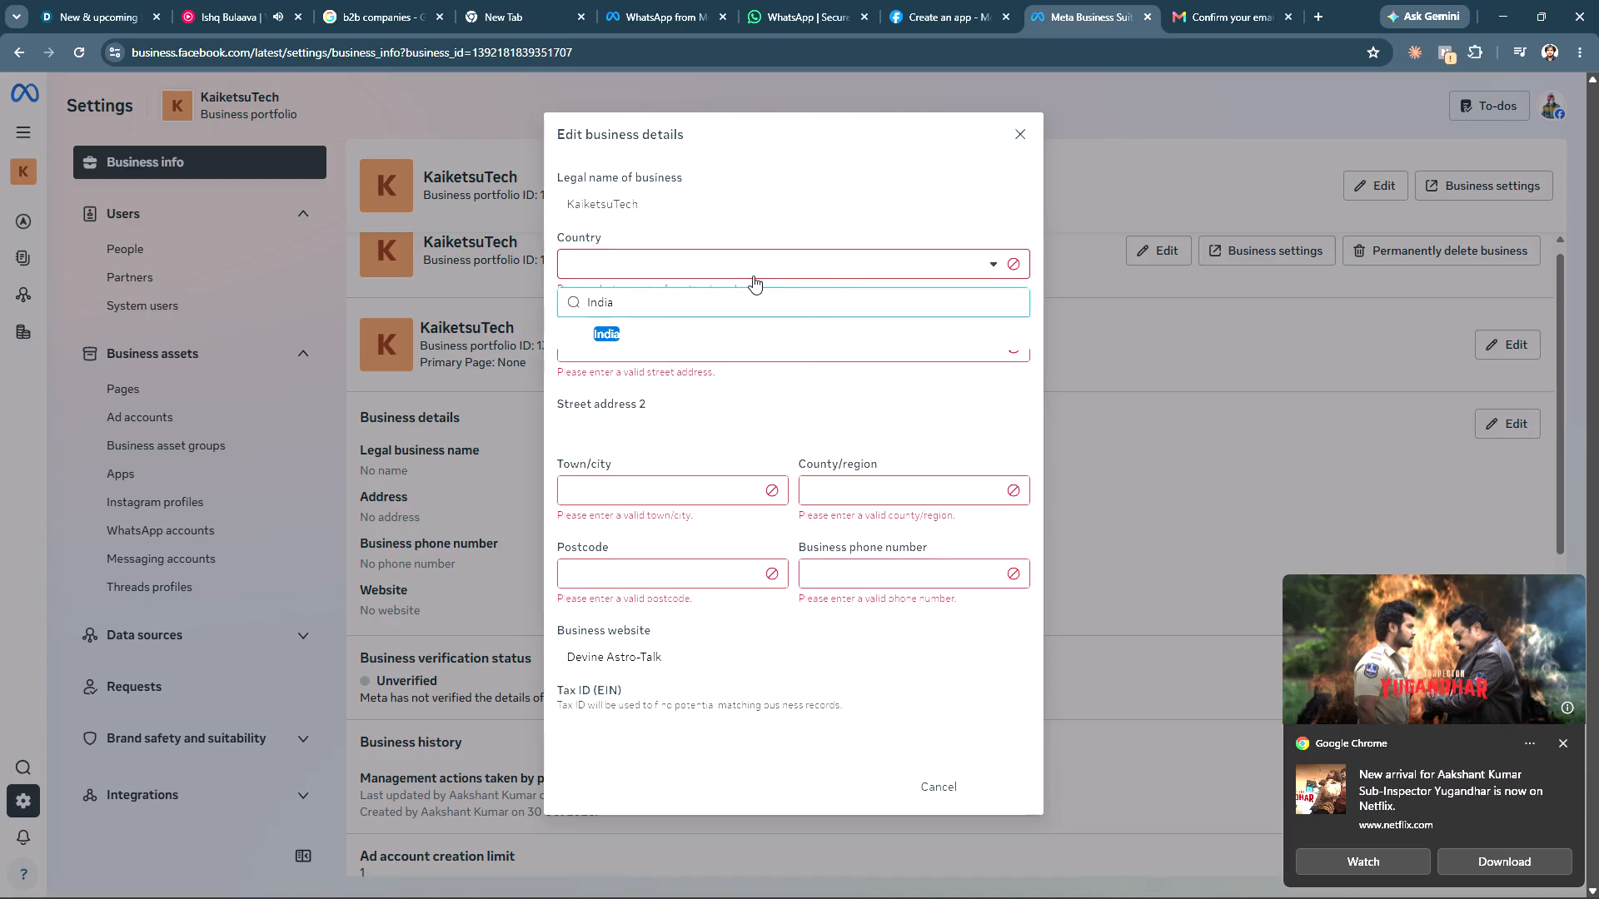
left_click(569, 335)
Fill in the street address, town, region, postcode and business phone number from the first saved browser address.
left_click(575, 336)
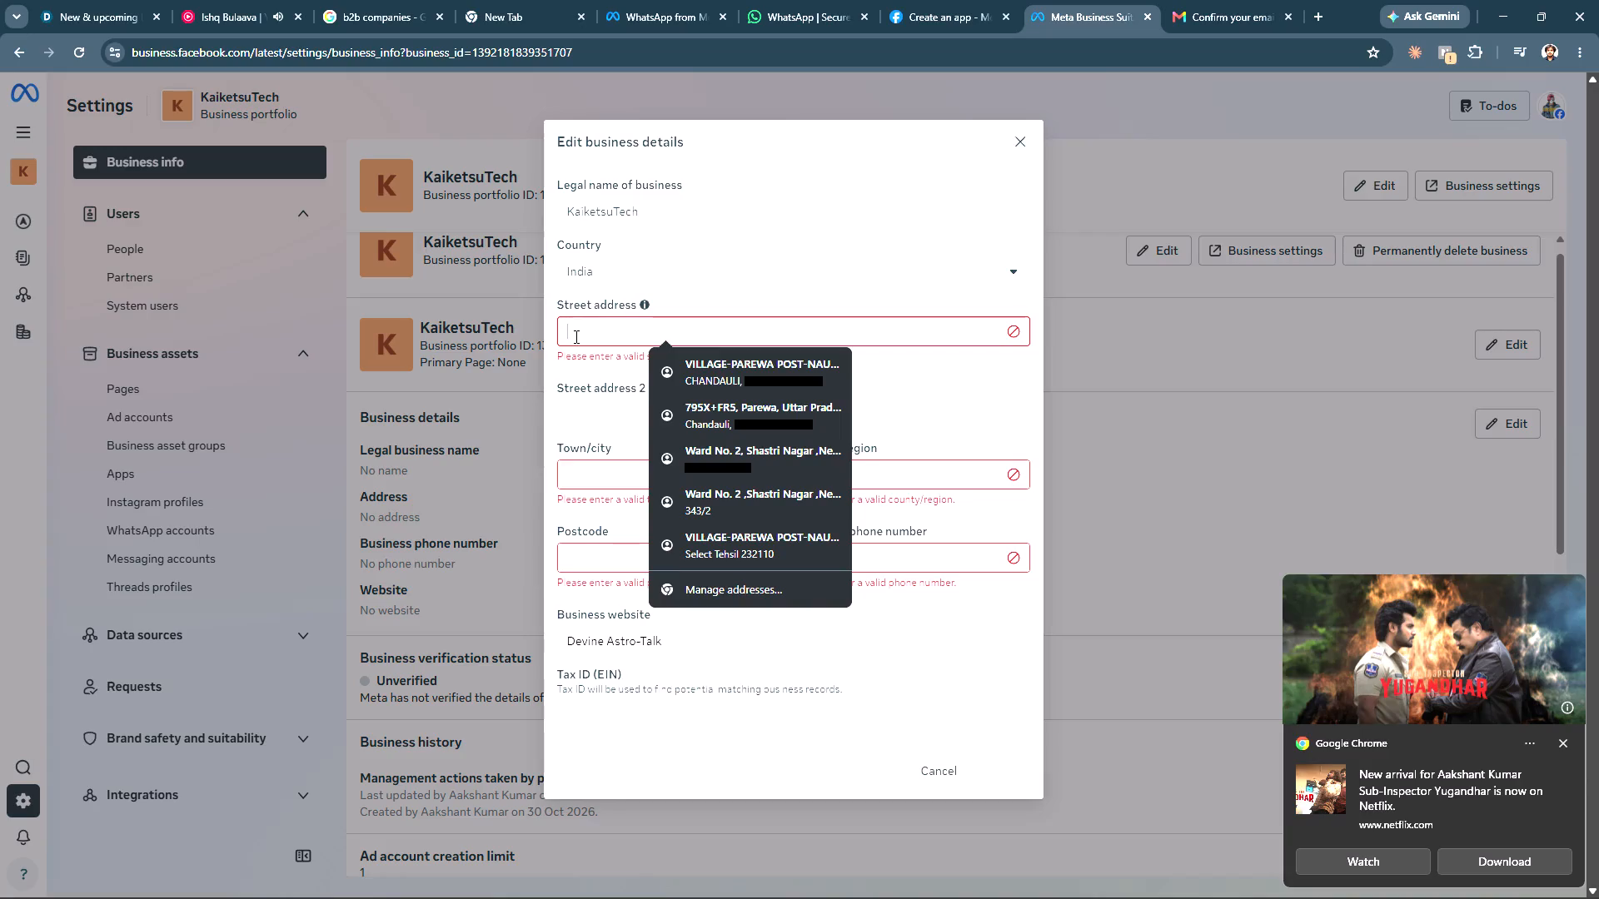
left_click(570, 411)
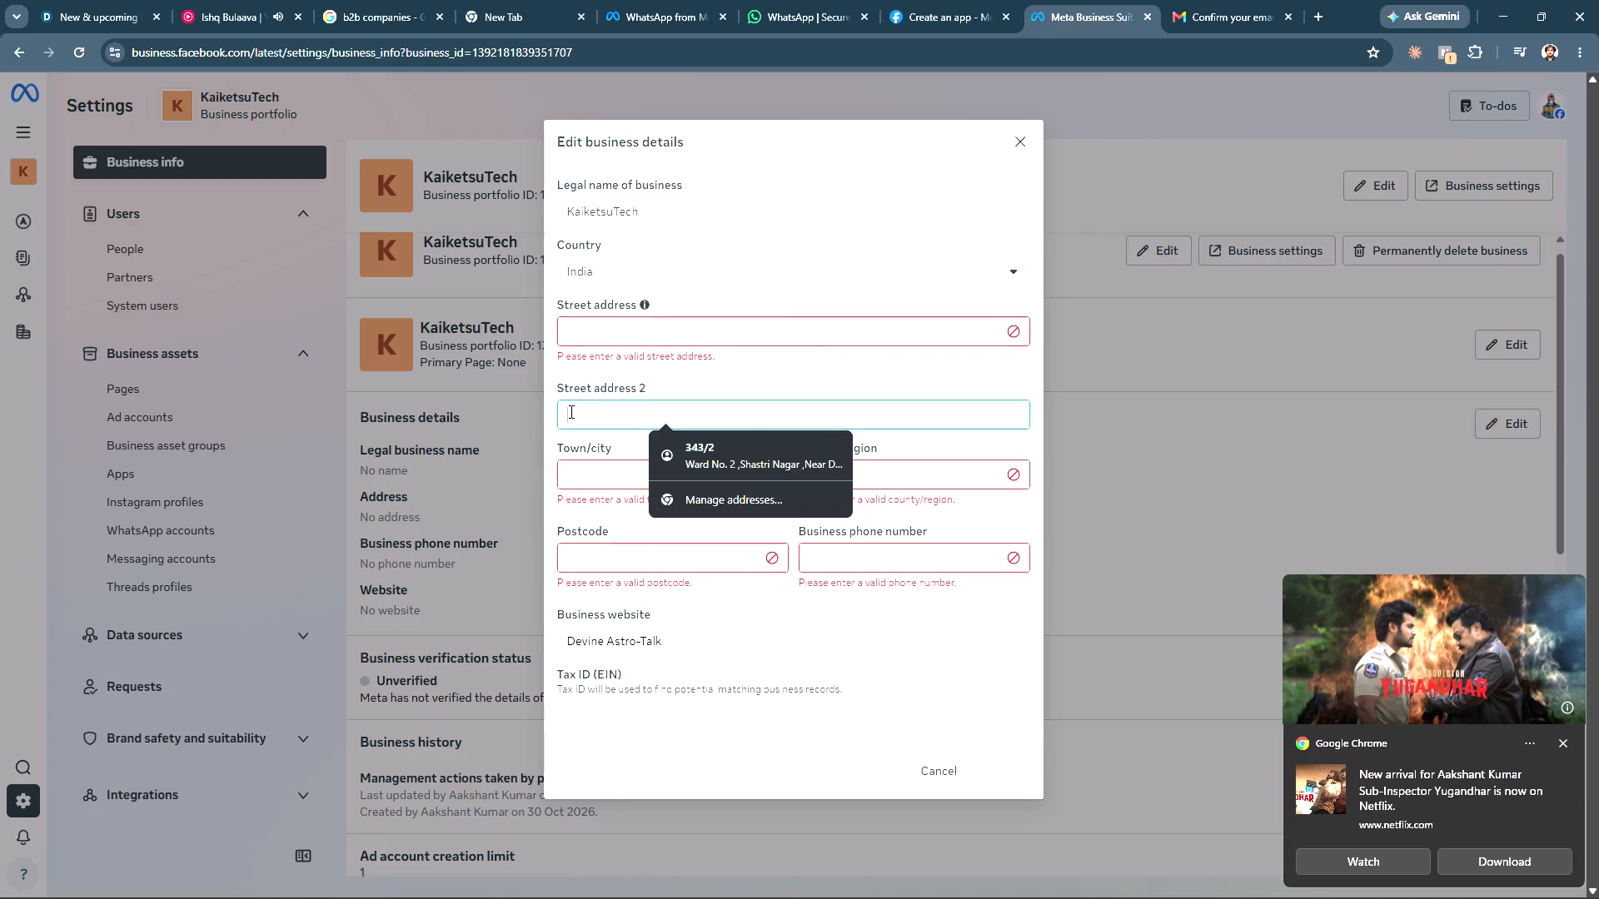
left_click(633, 339)
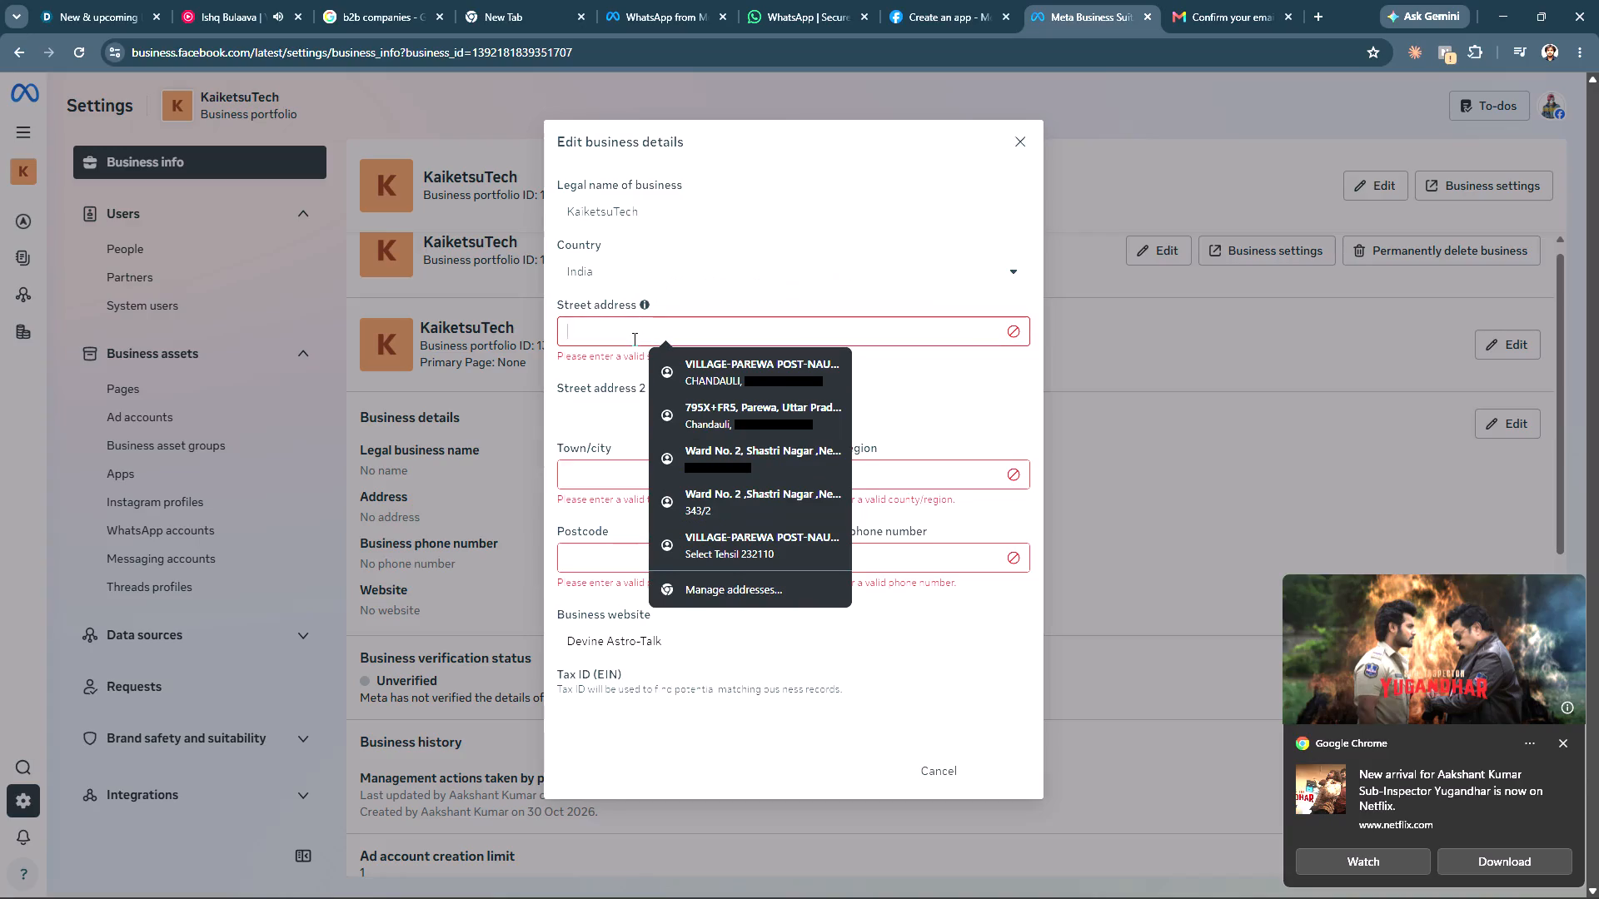
left_click(680, 371)
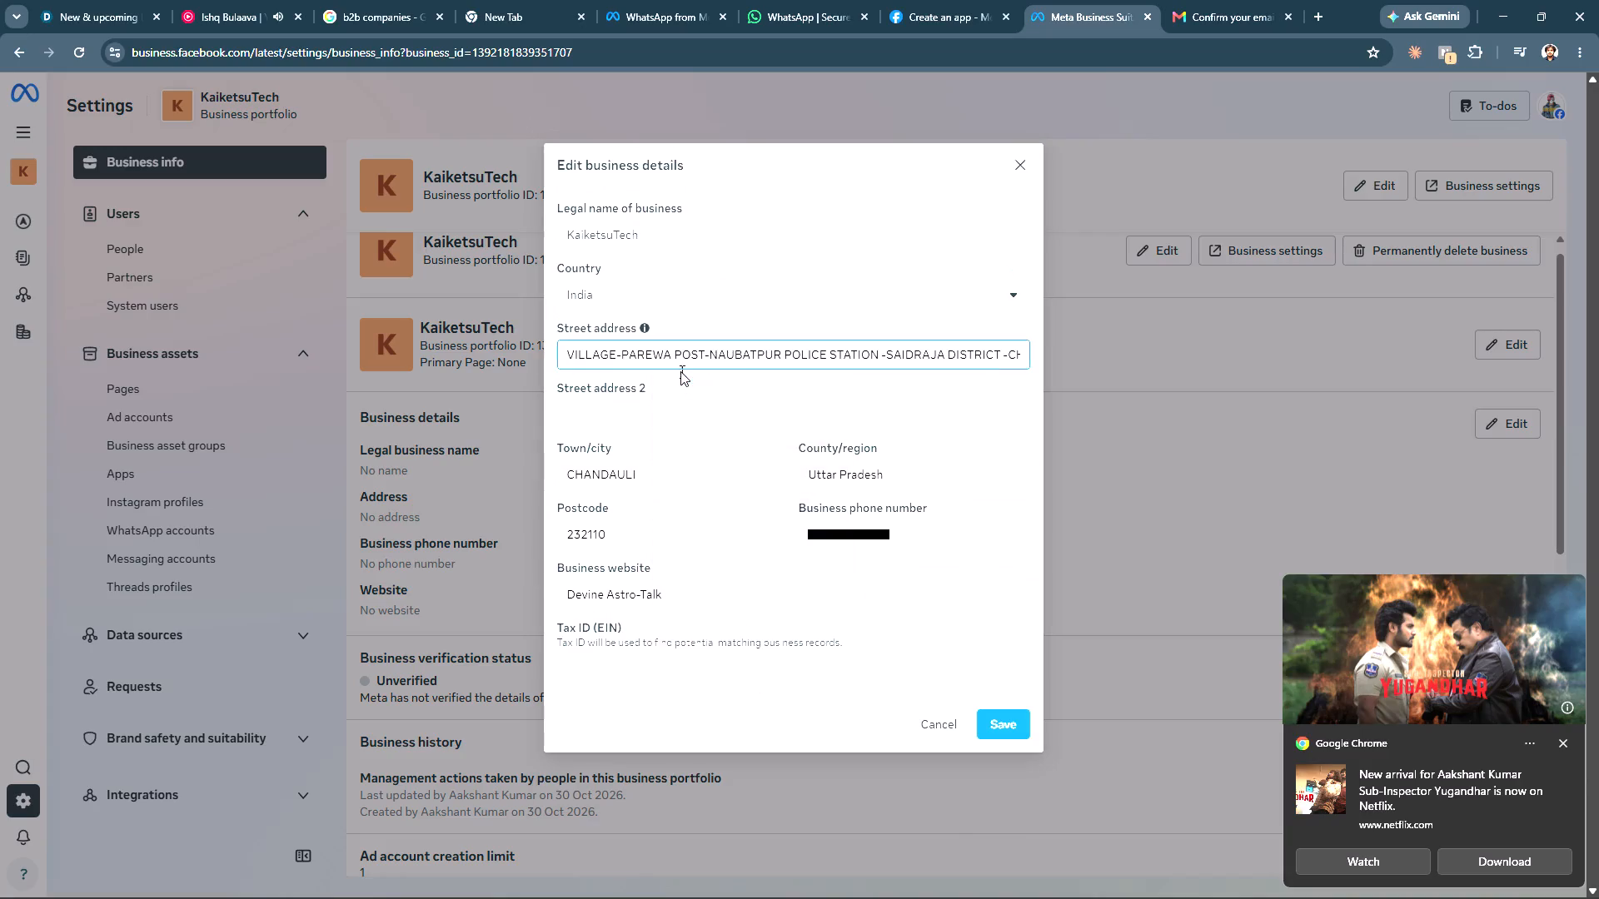
left_click_drag(689, 601, 475, 623)
key("Delete")
type("KaiketsuTech")
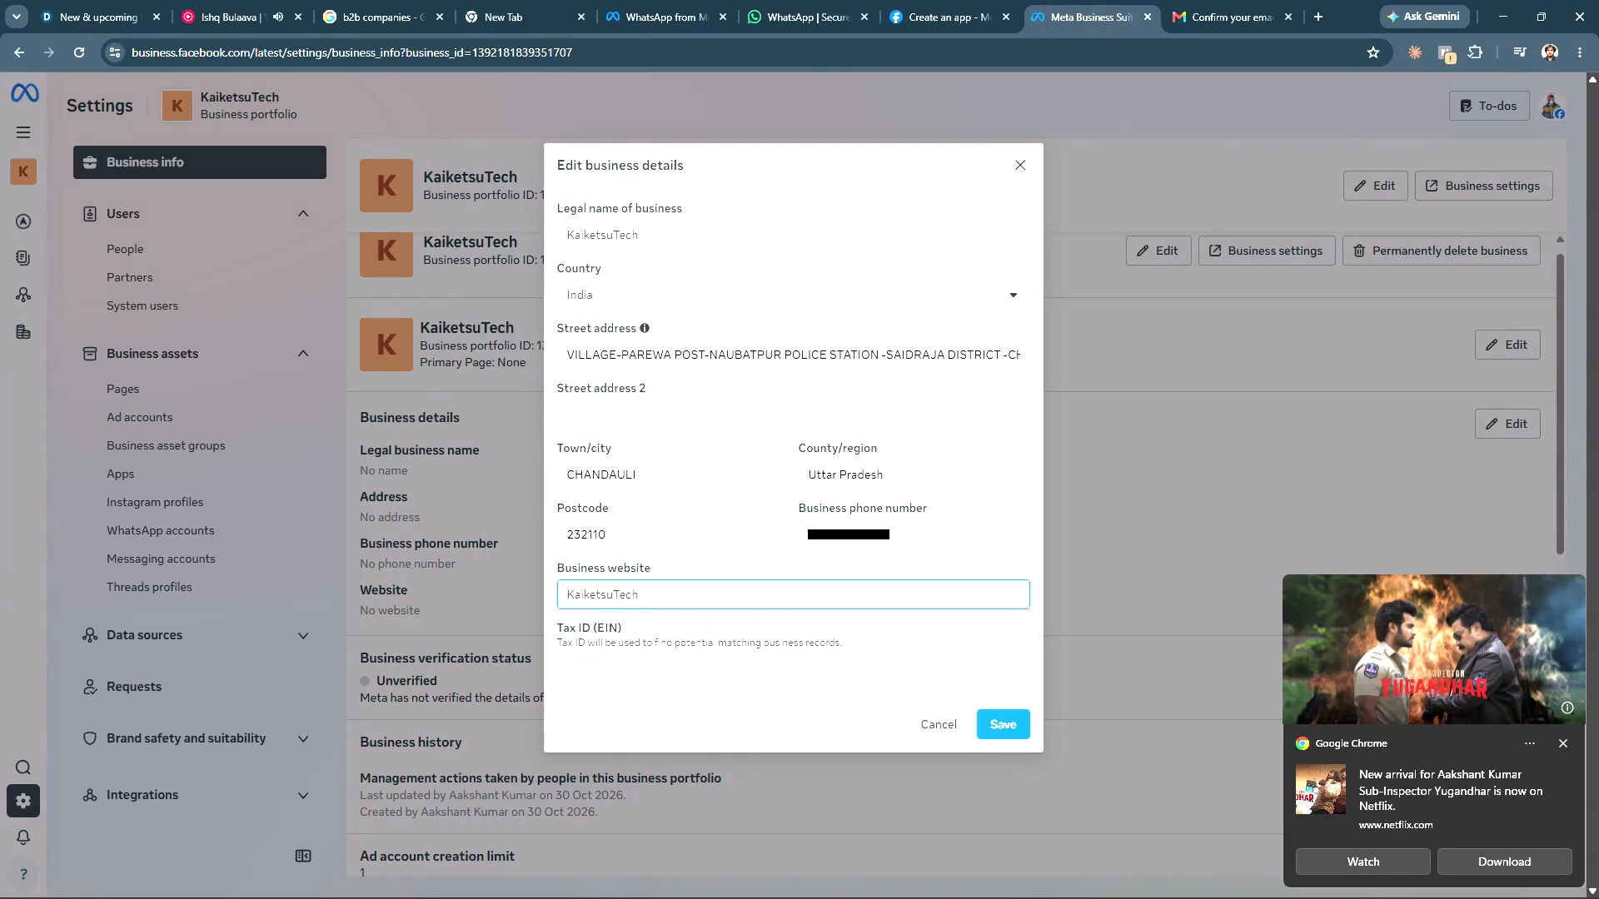
key("BackSpace")
key("BackSpace")
key("BackSpace")
key("BackSpace")
key("BackSpace")
key("BackSpace")
key("BackSpace")
key("BackSpace")
key("BackSpace")
key("BackSpace")
key("BackSpace")
key("BackSpace")
key("BackSpace")
type("kaiketsu")
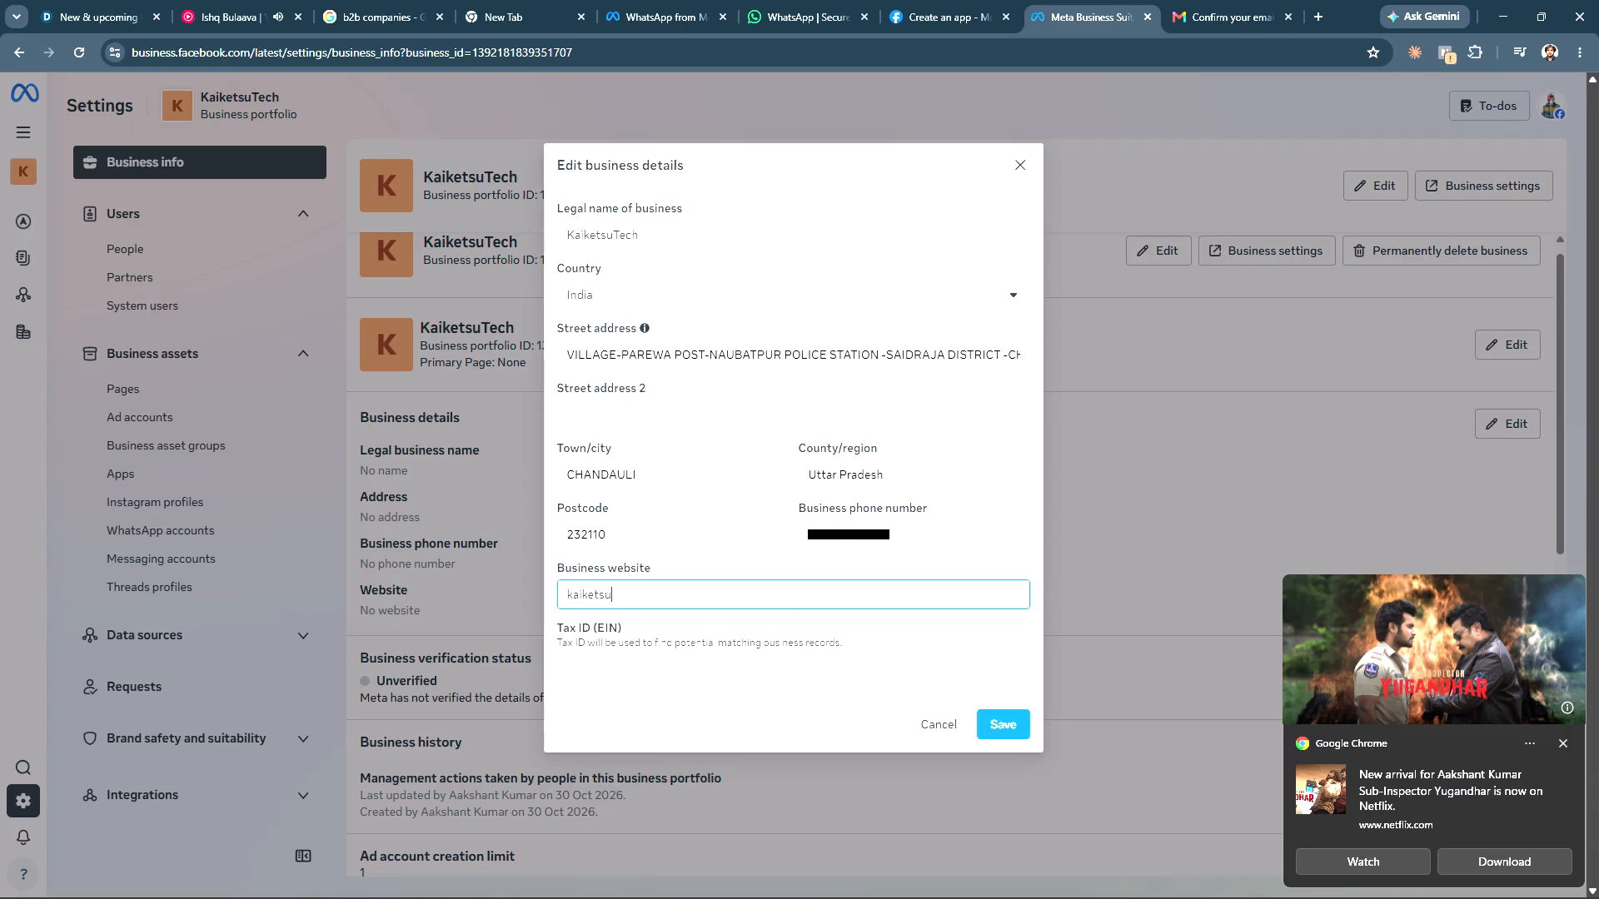
type("tech")
type(".oni")
key("BackSpace")
type("line")
key("Left")
key("Left")
key("Left")
key("Left")
key("Left")
key("Left")
key("Left")
key("Left")
key("Left")
key("Left")
key("Left")
key("Left")
key("Left")
key("Left")
key("Left")
key("Left")
key("Left")
key("Left")
key("Left")
key("Left")
type("https")
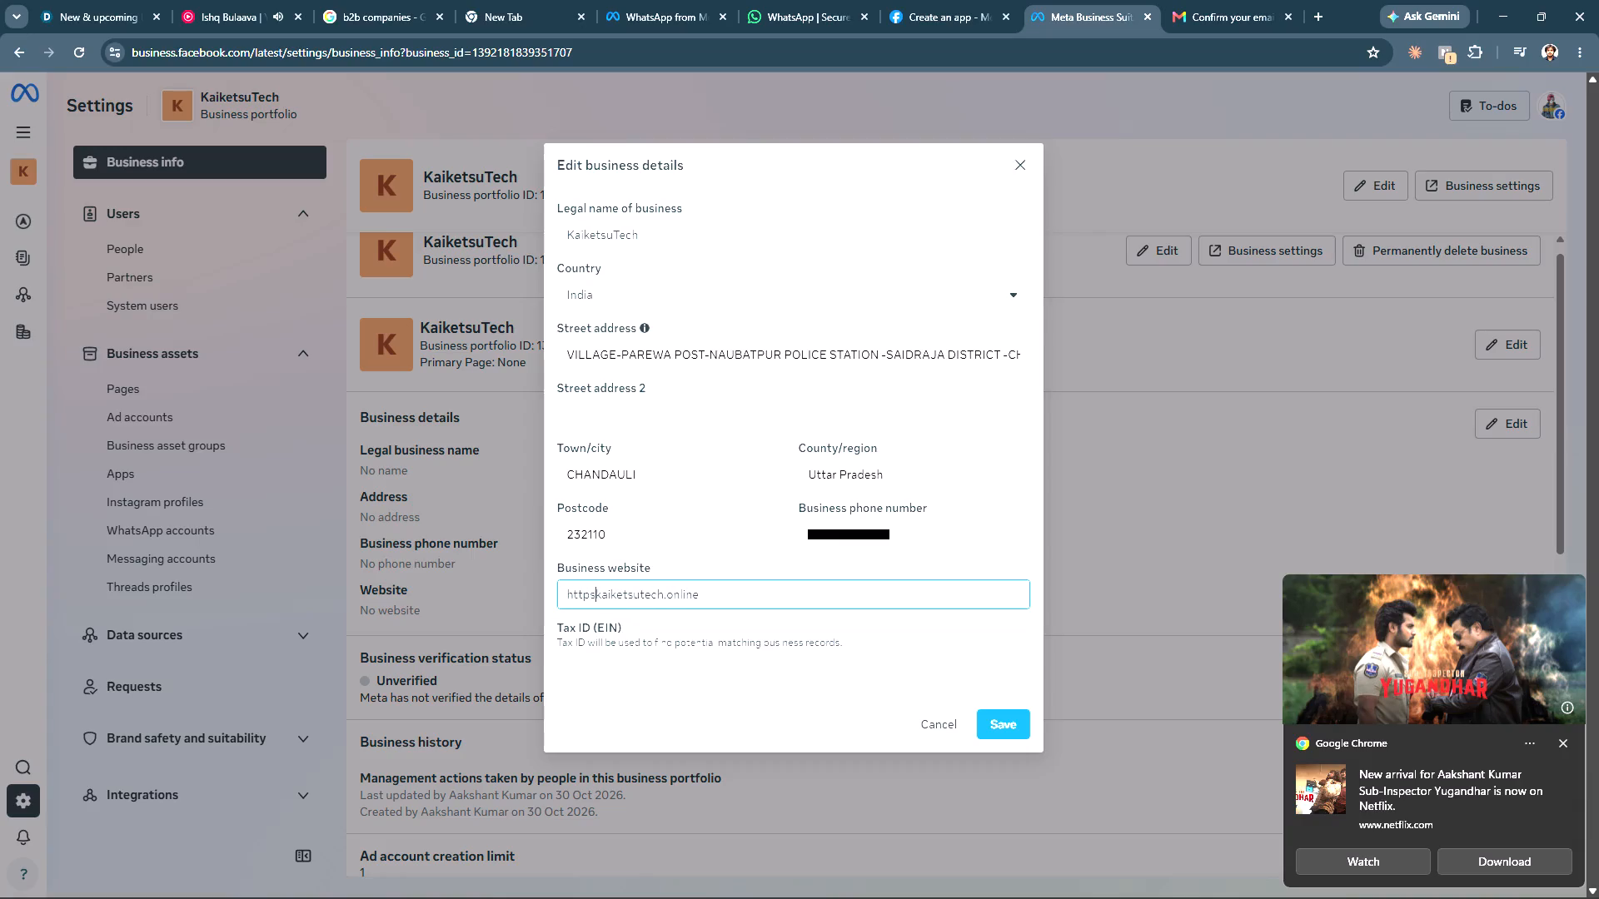
type("://wwww,")
key("BackSpace")
key("BackSpace")
key("w")
key("BackSpace")
key("comma")
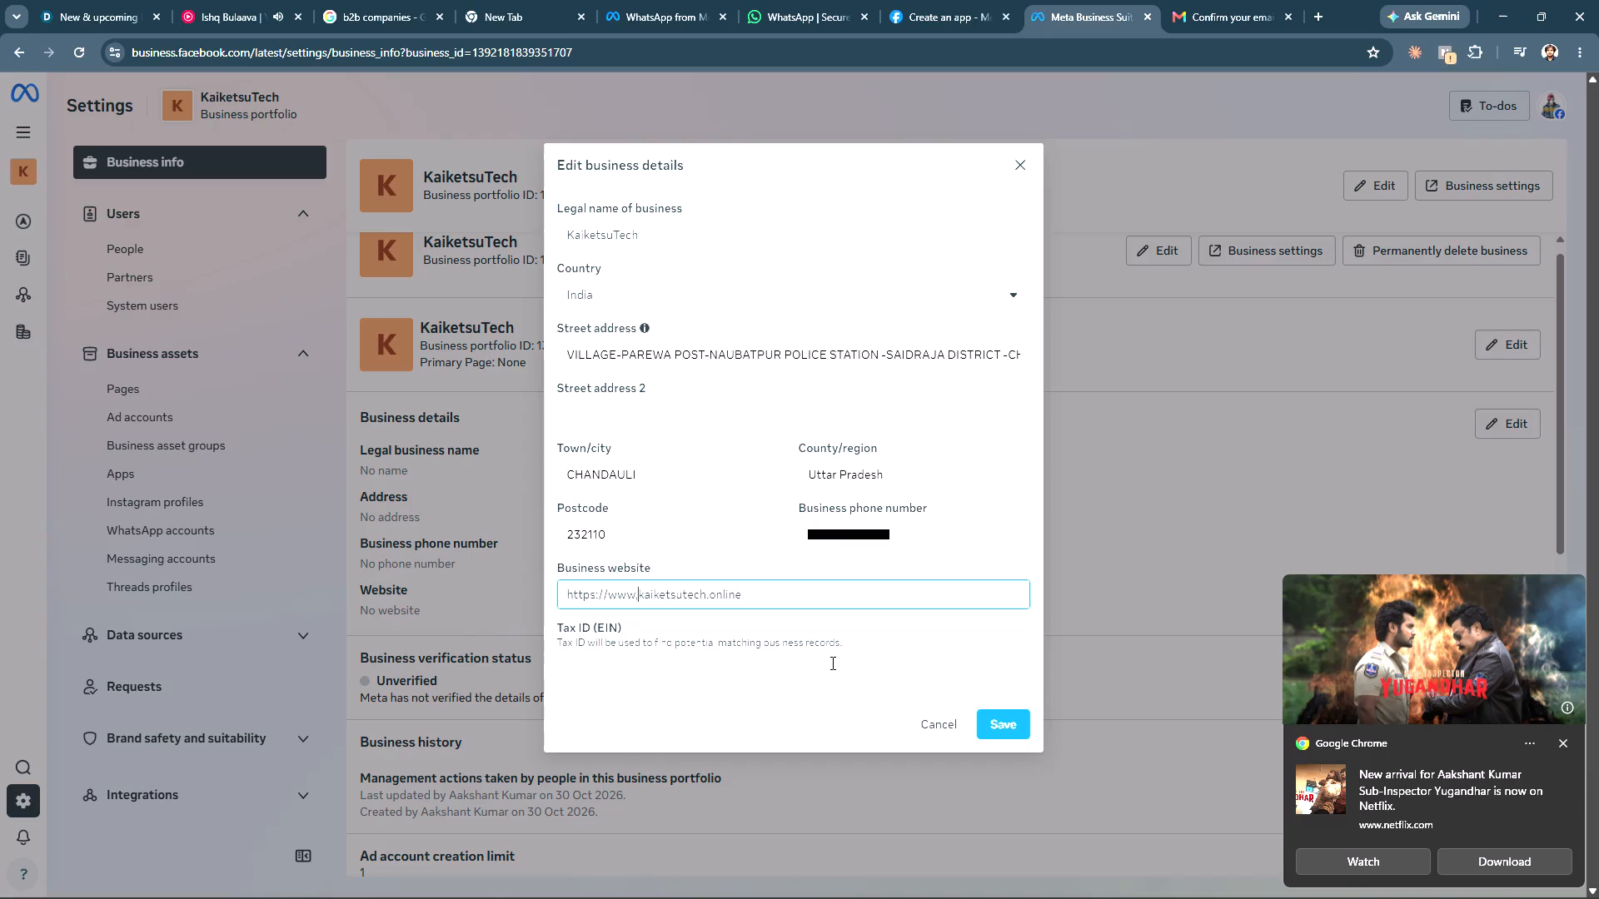
Save the business details without a tax ID and store the entered address in the browser's saved addresses.
left_click(832, 663)
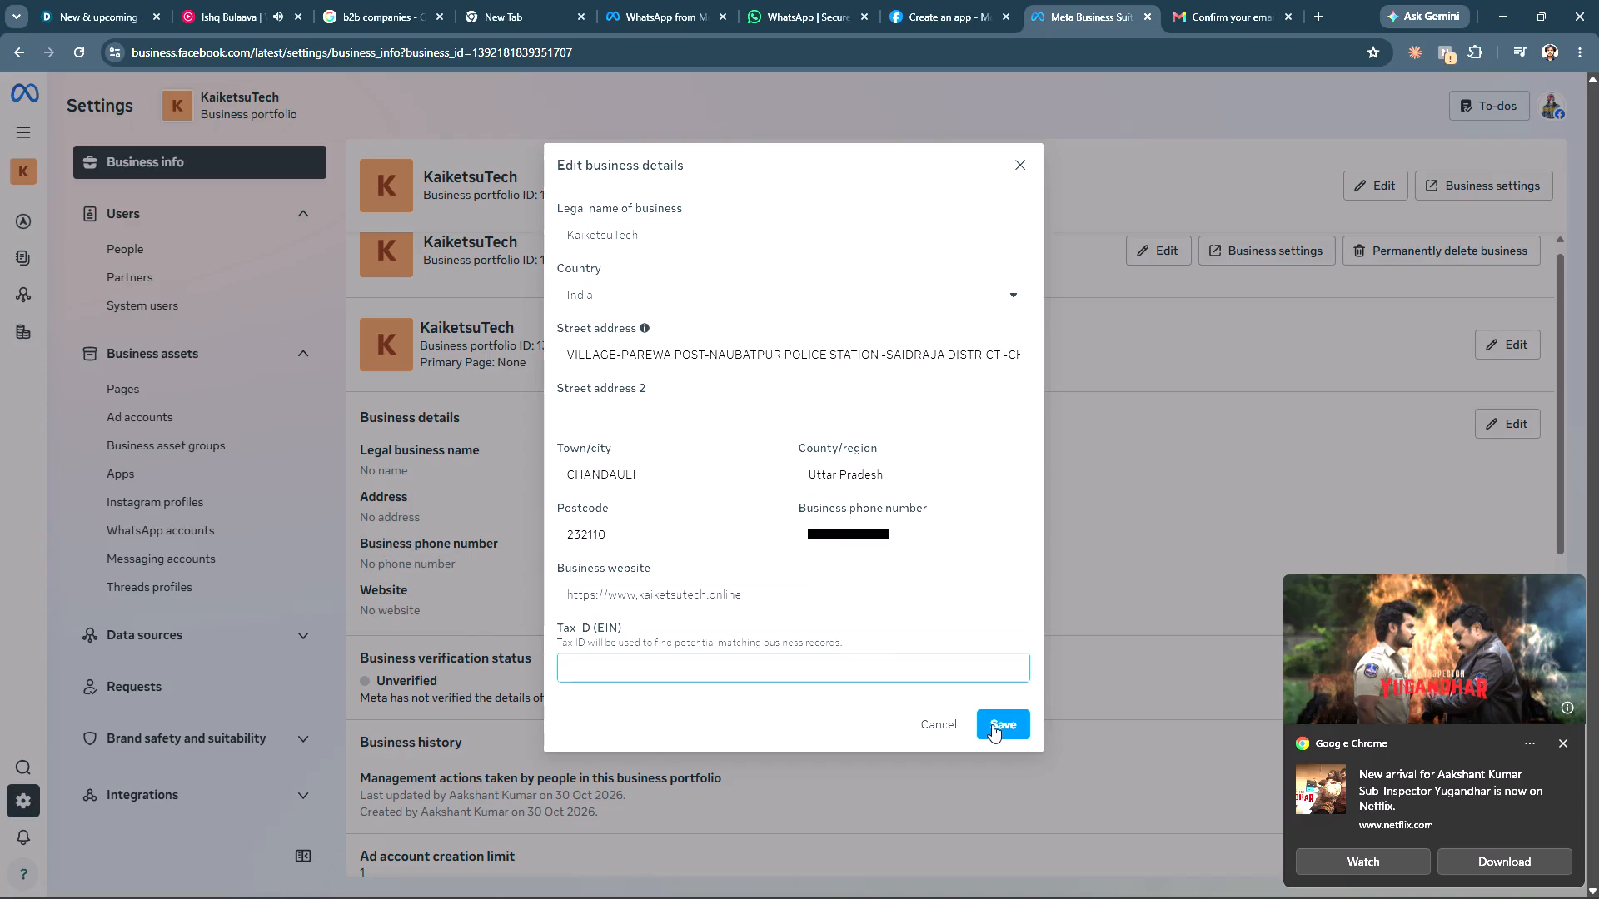
left_click(992, 724)
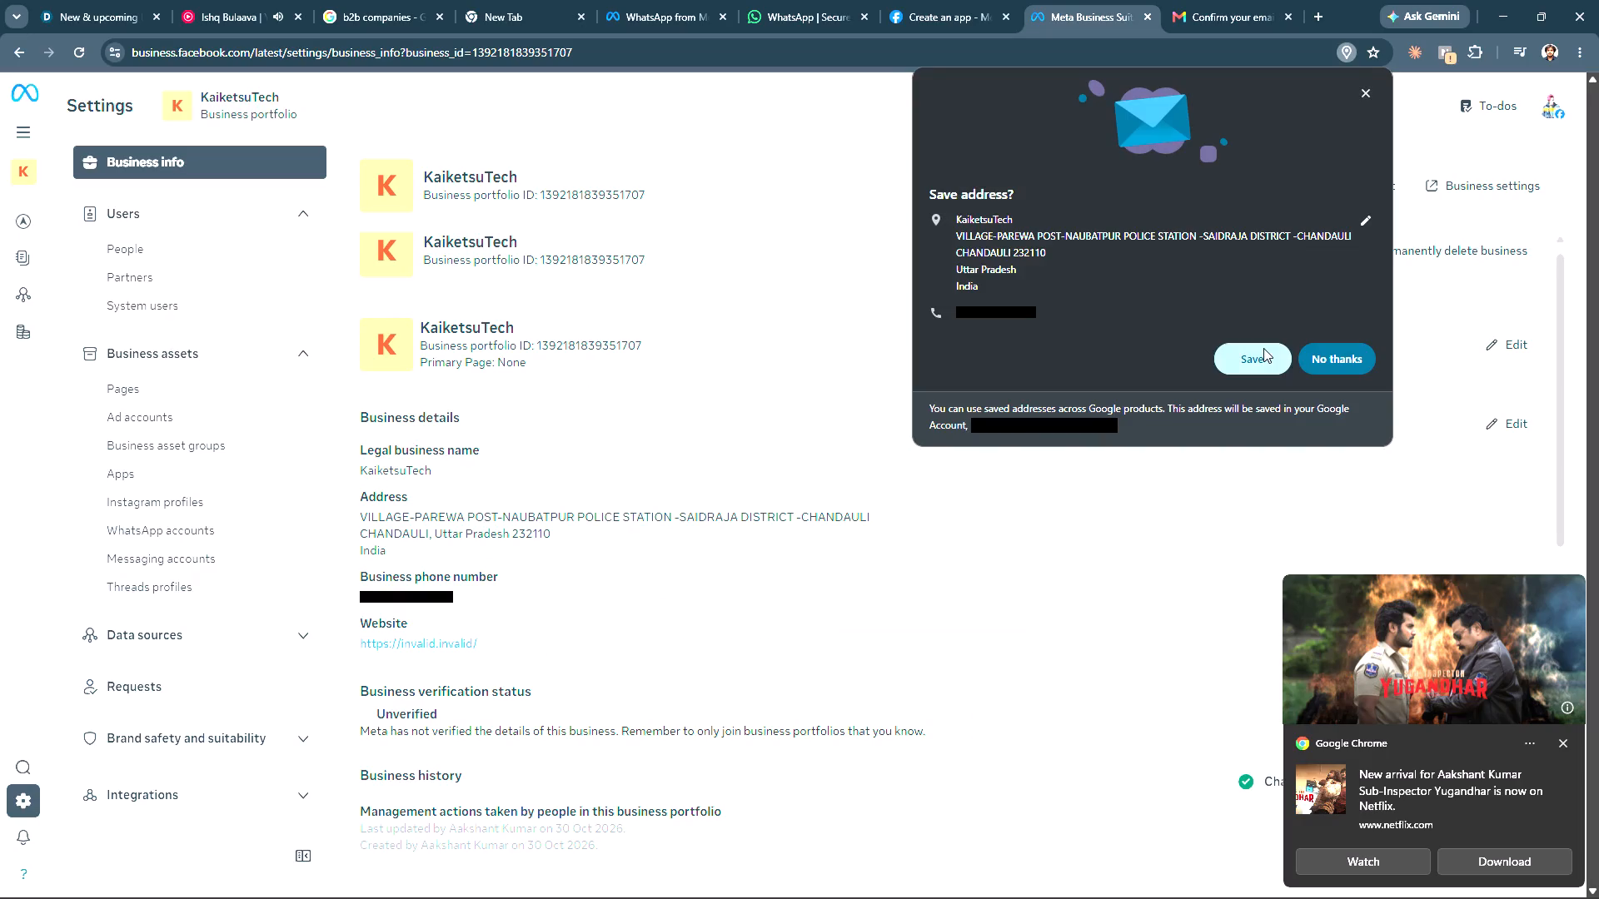
left_click(1263, 348)
Check the saved business website by opening its link, and return to the business info page.
scroll(786, 519, "down", 3)
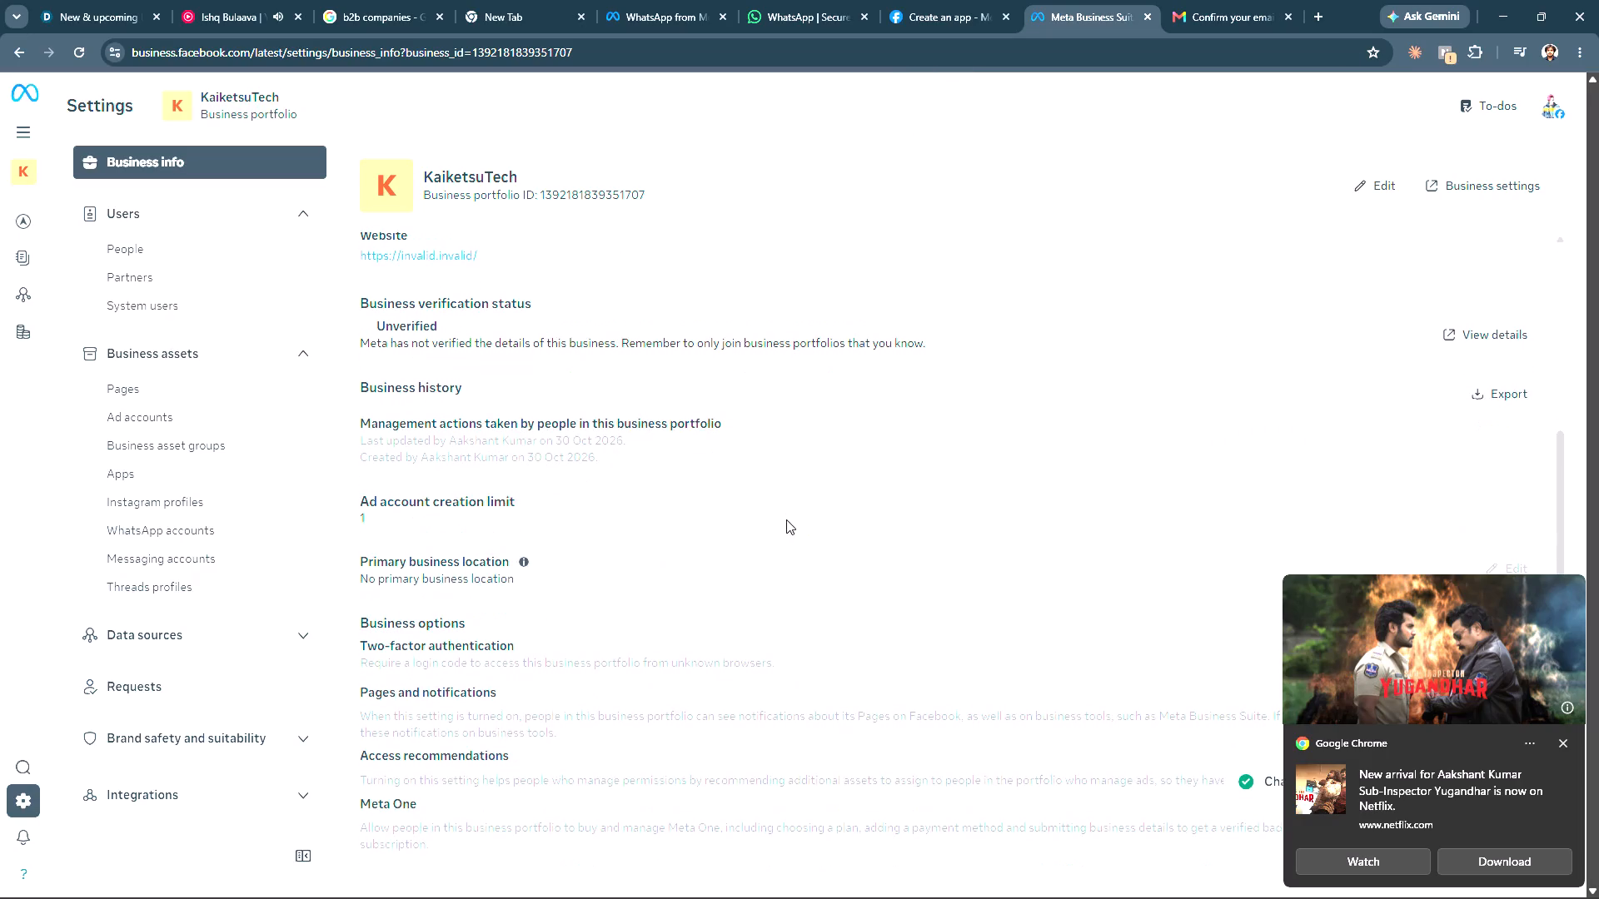
scroll(786, 519, "up", 1)
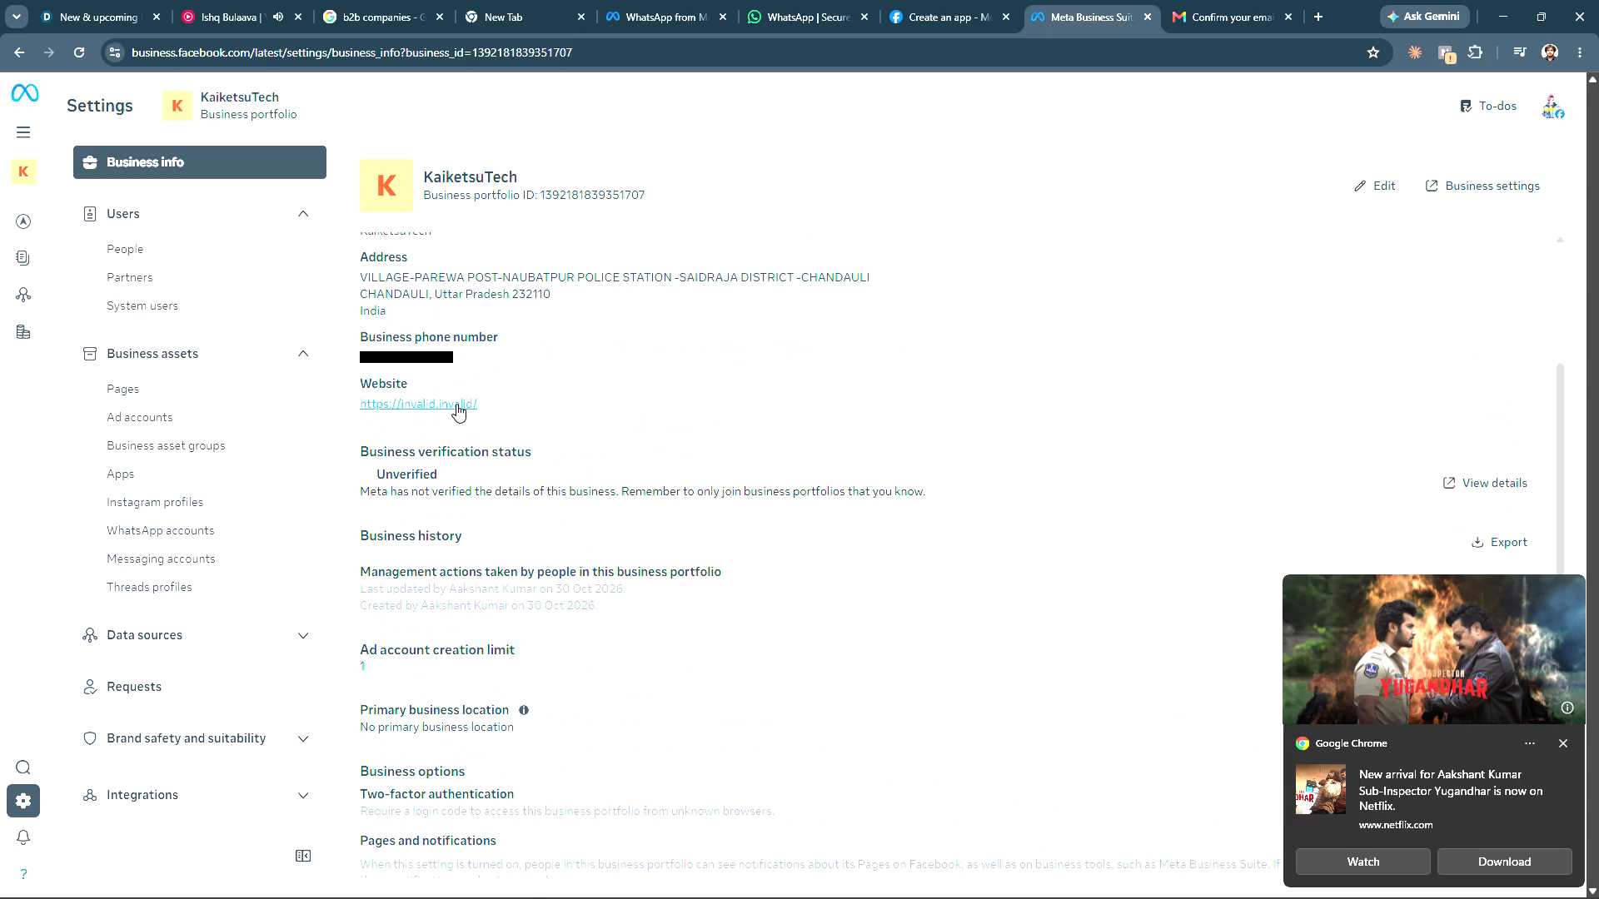
left_click(456, 404)
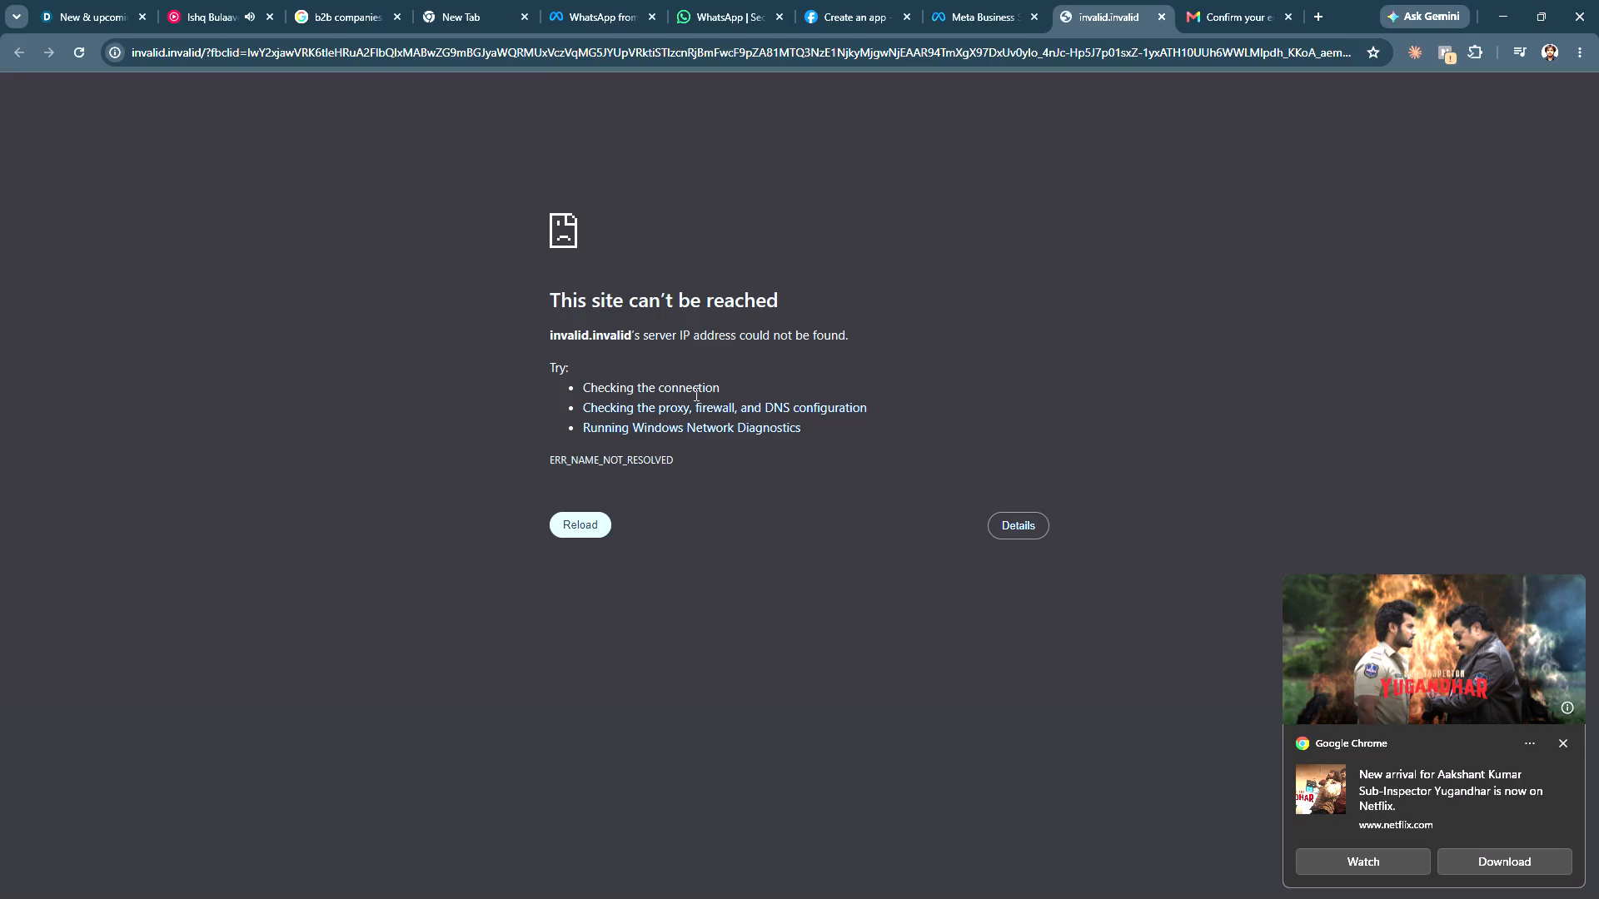
left_click(989, 2)
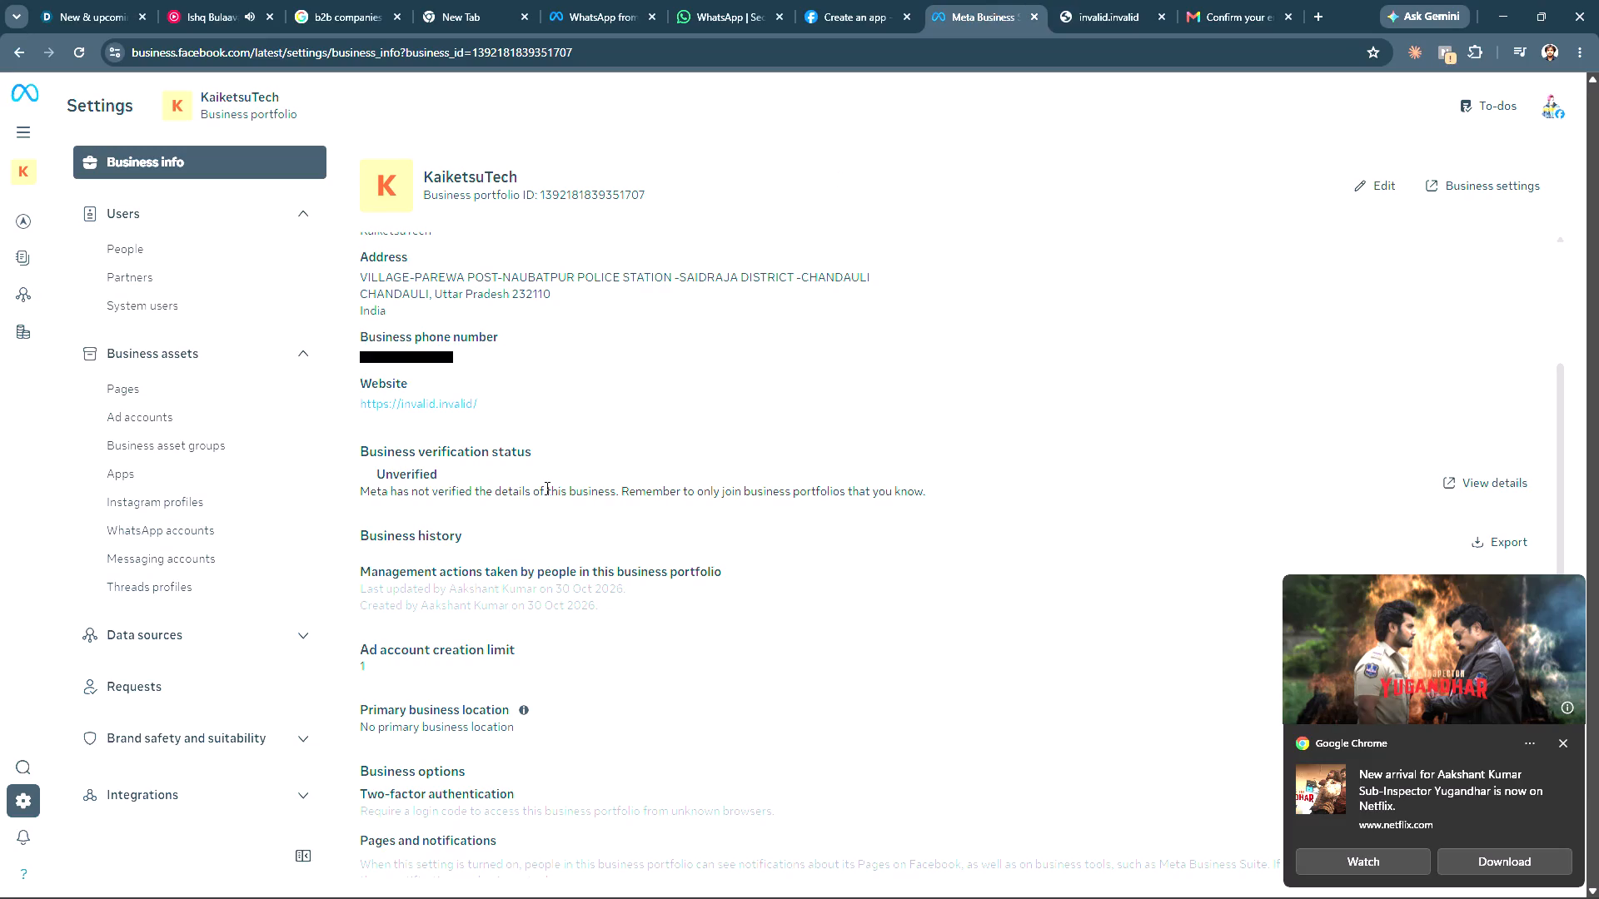
Reopen the business details for editing and select the domain part of the business website address.
scroll(453, 337, "up", 2)
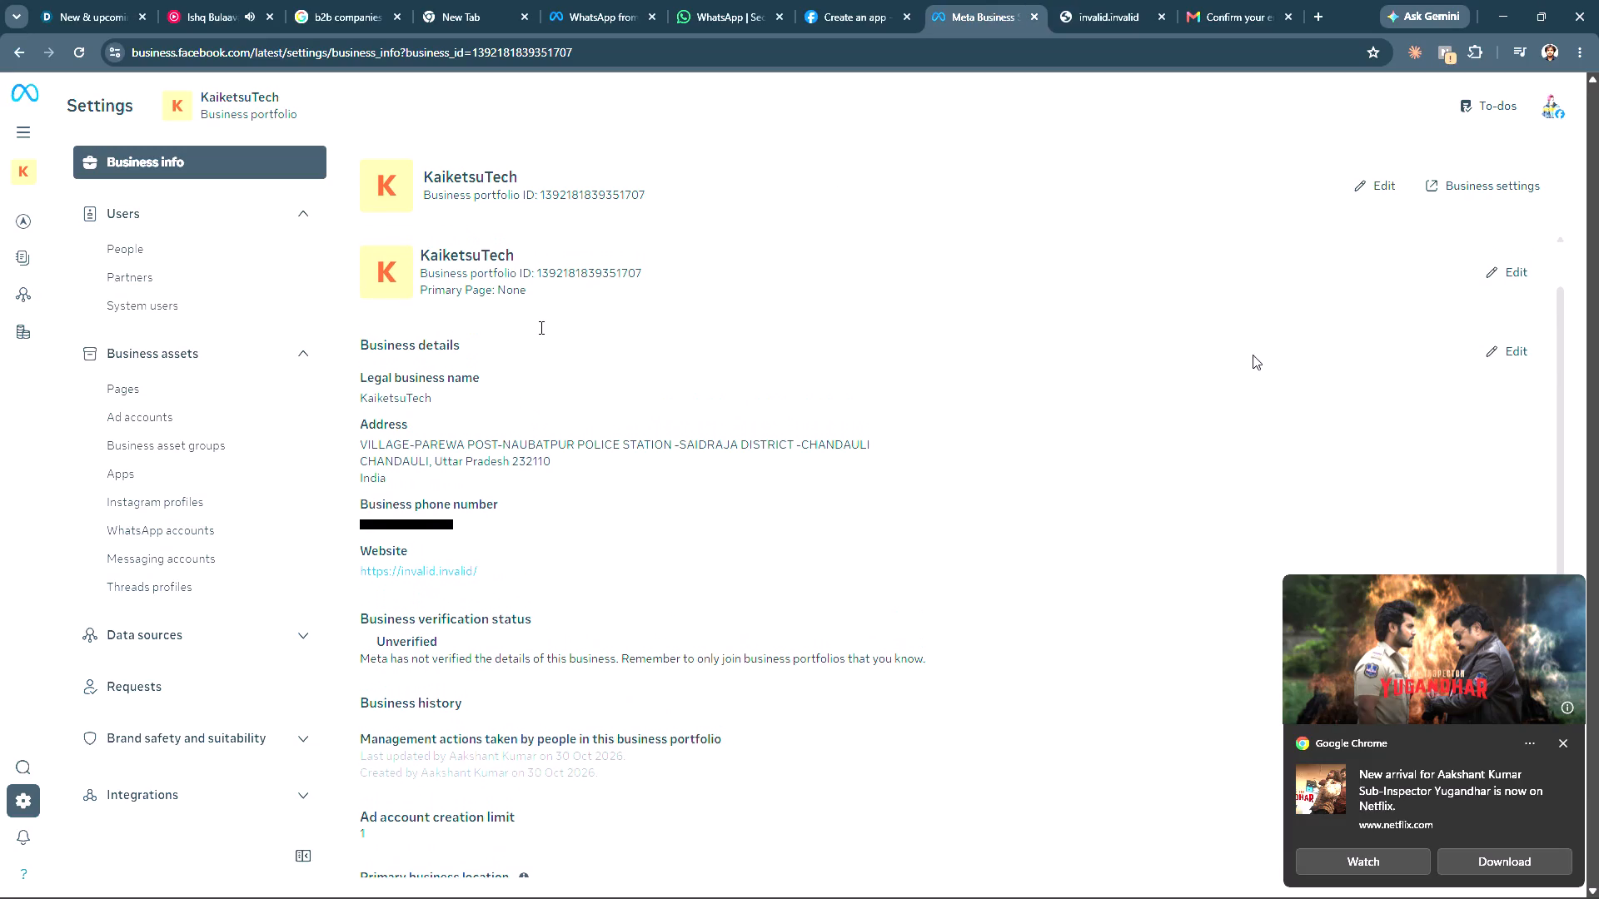
left_click(1517, 345)
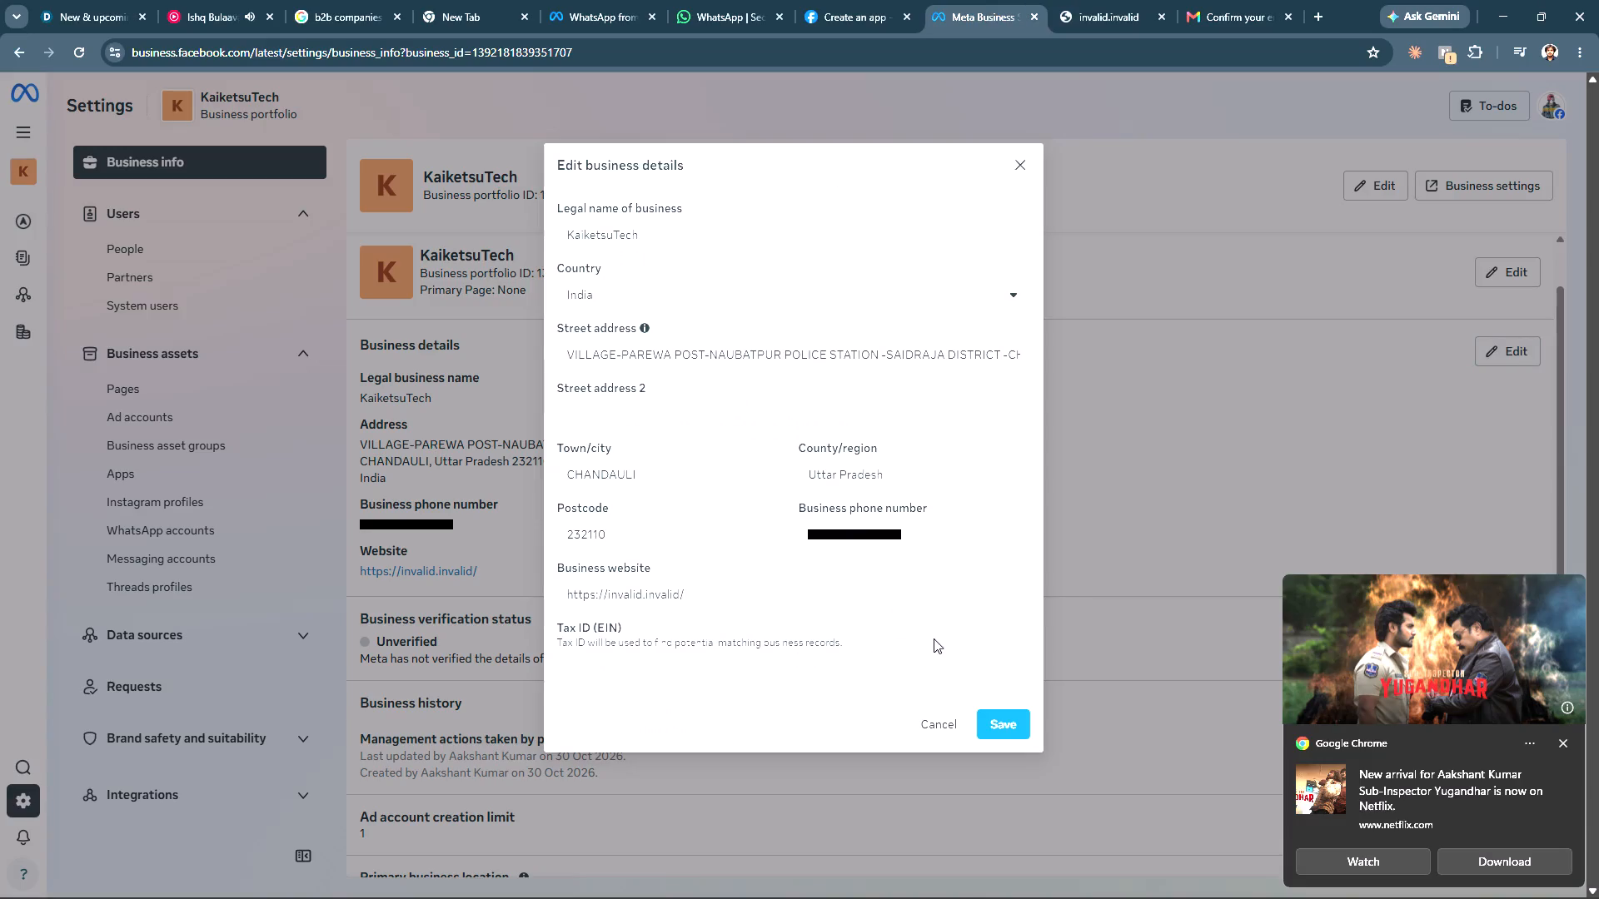
left_click_drag(745, 605, 706, 594)
left_click(706, 594)
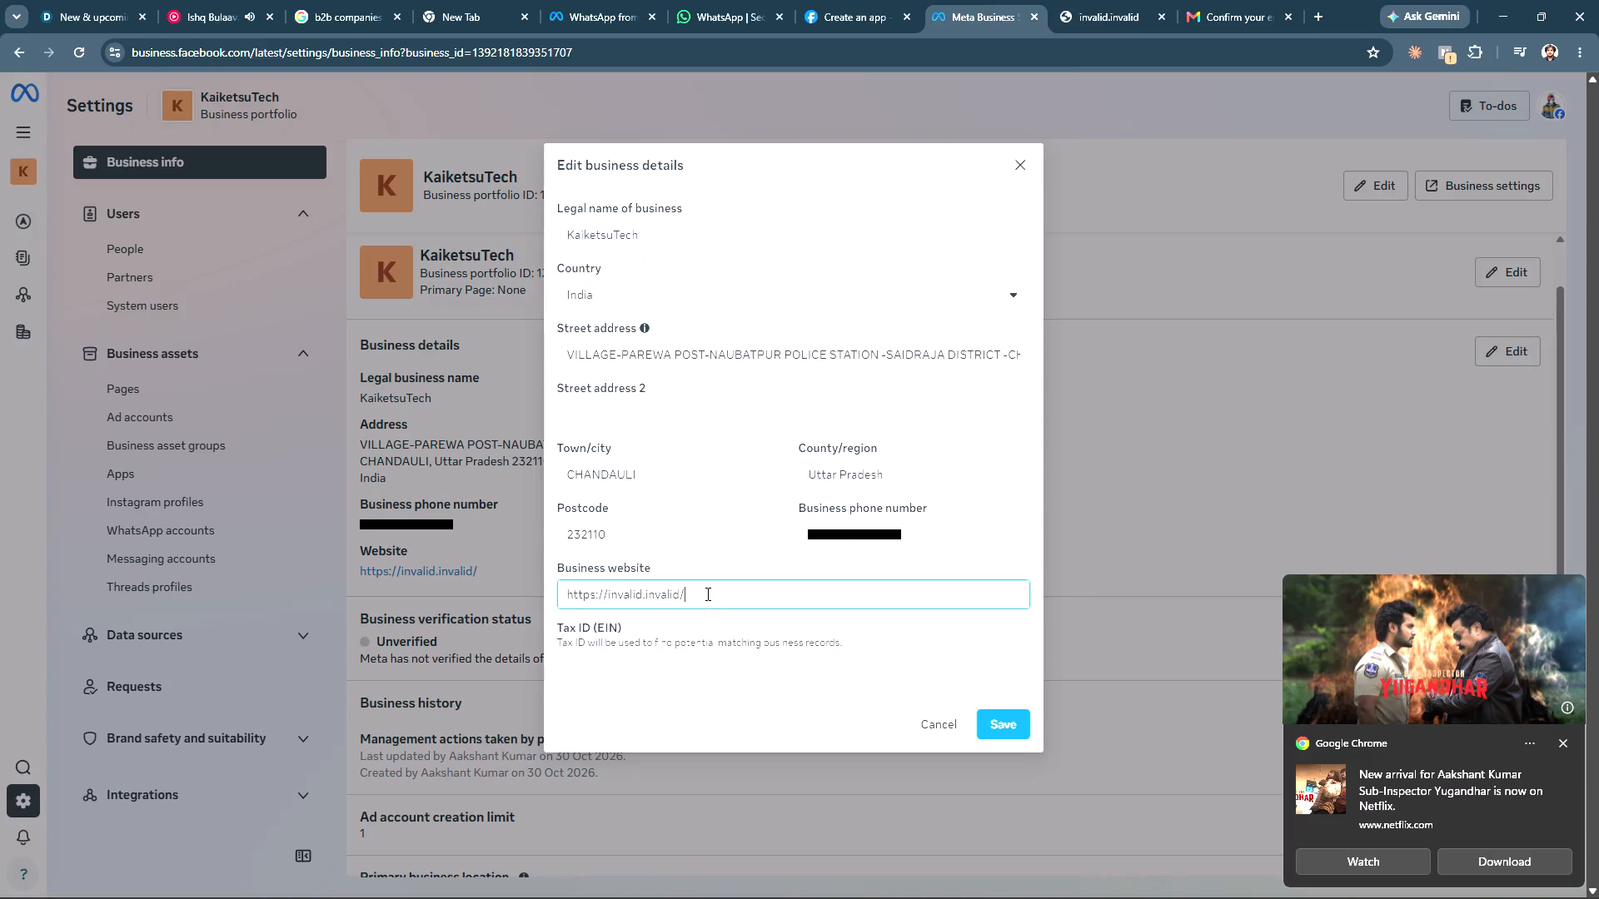
left_click_drag(706, 594, 611, 596)
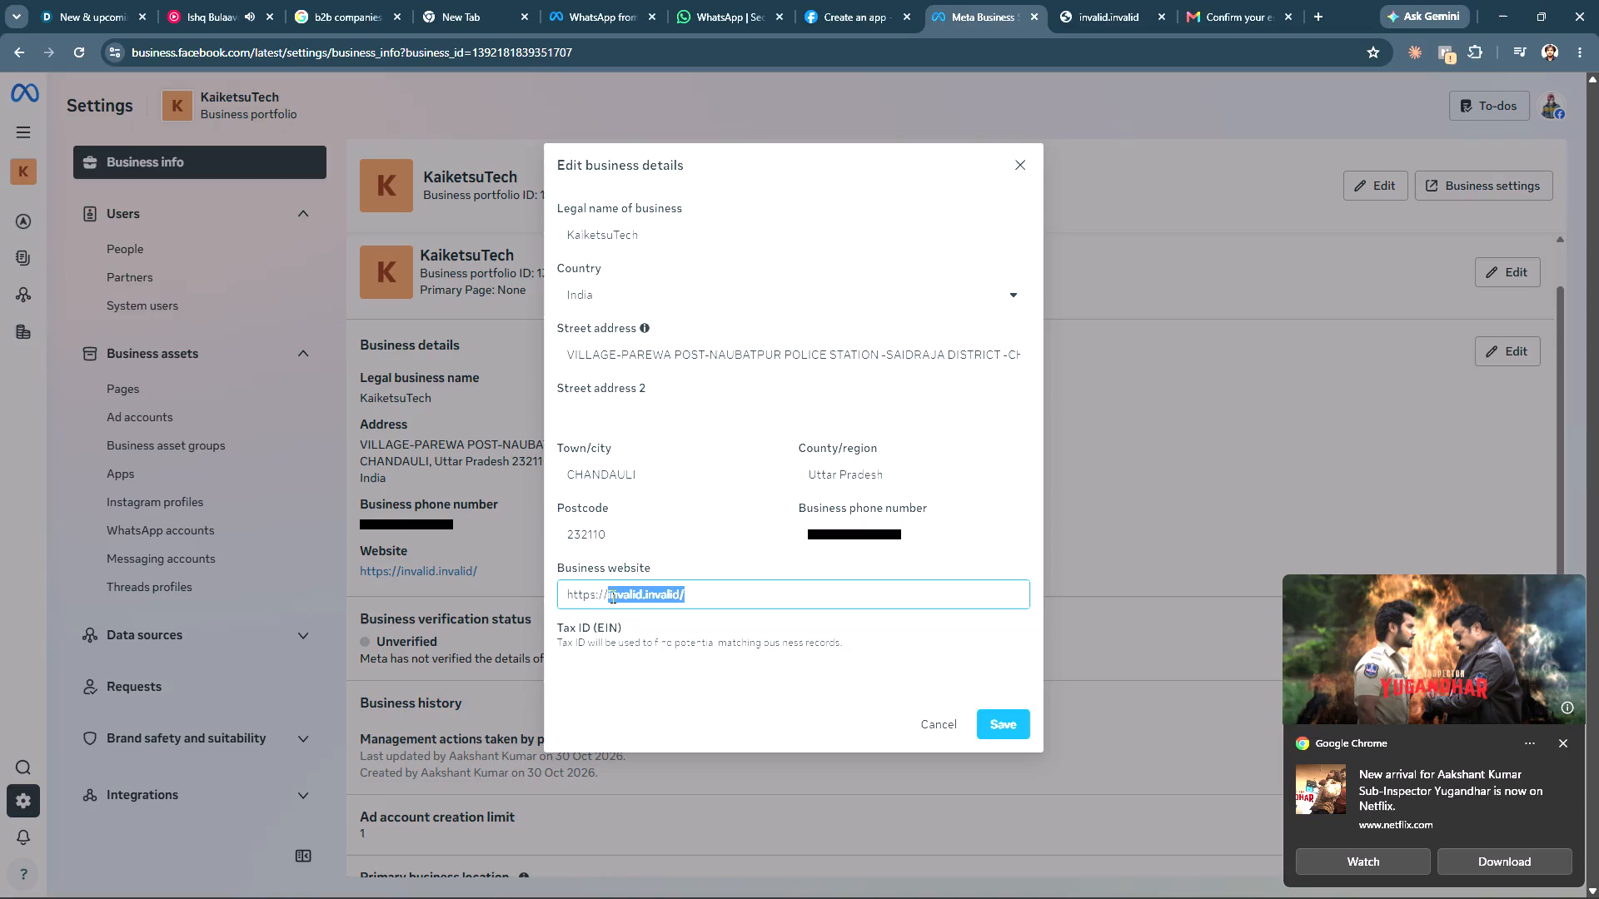
key("BackSpace")
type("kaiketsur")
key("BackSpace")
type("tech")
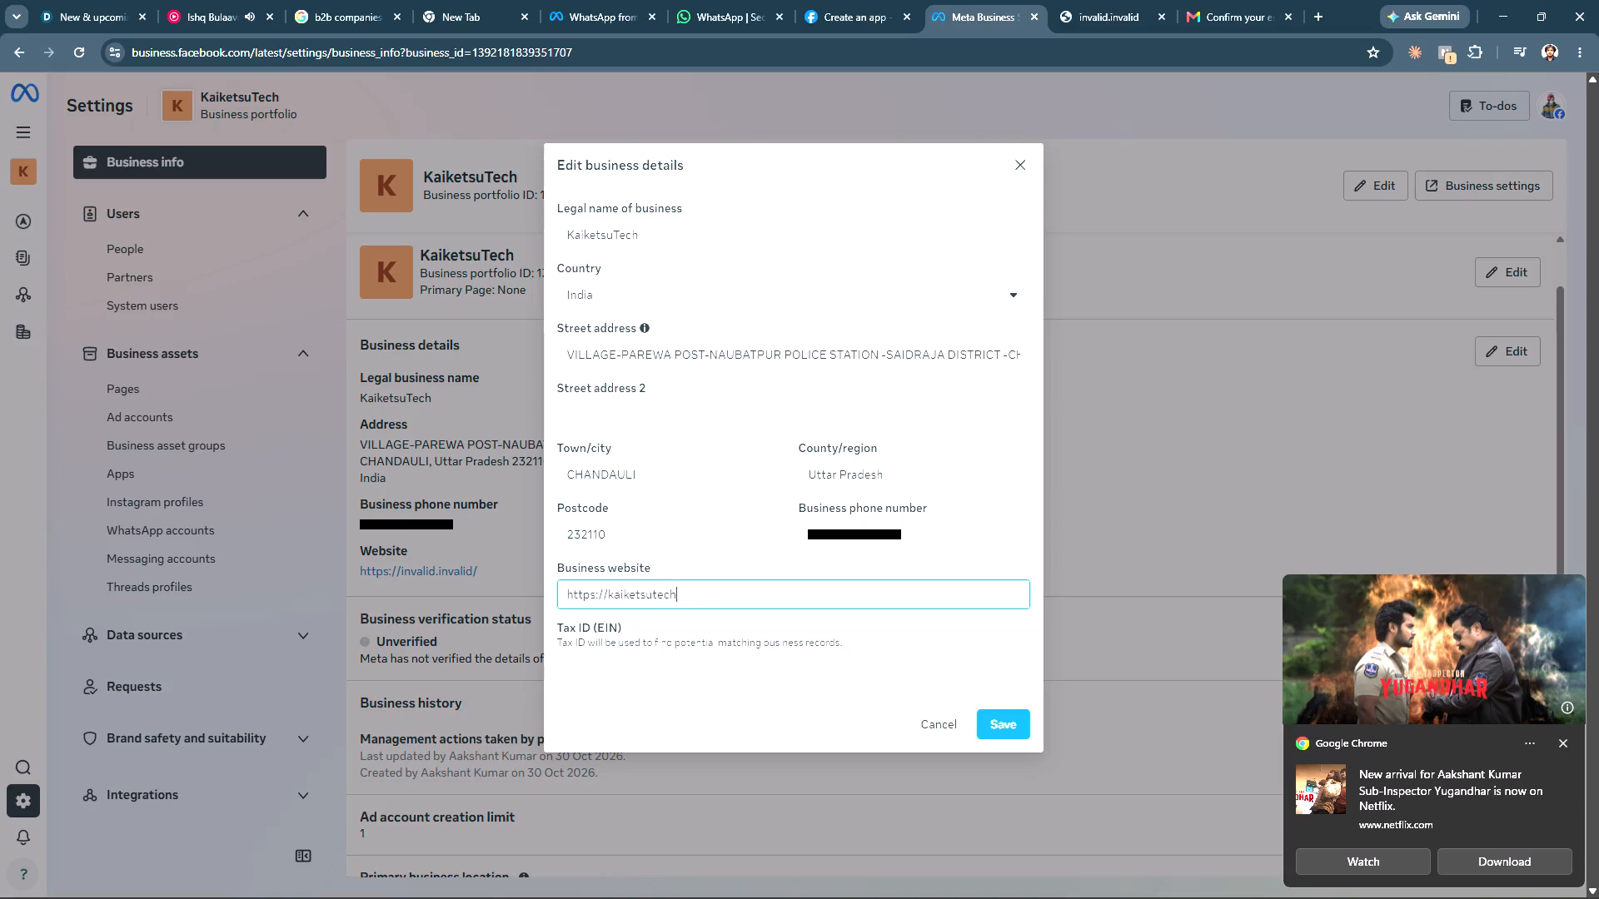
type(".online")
left_click(1014, 713)
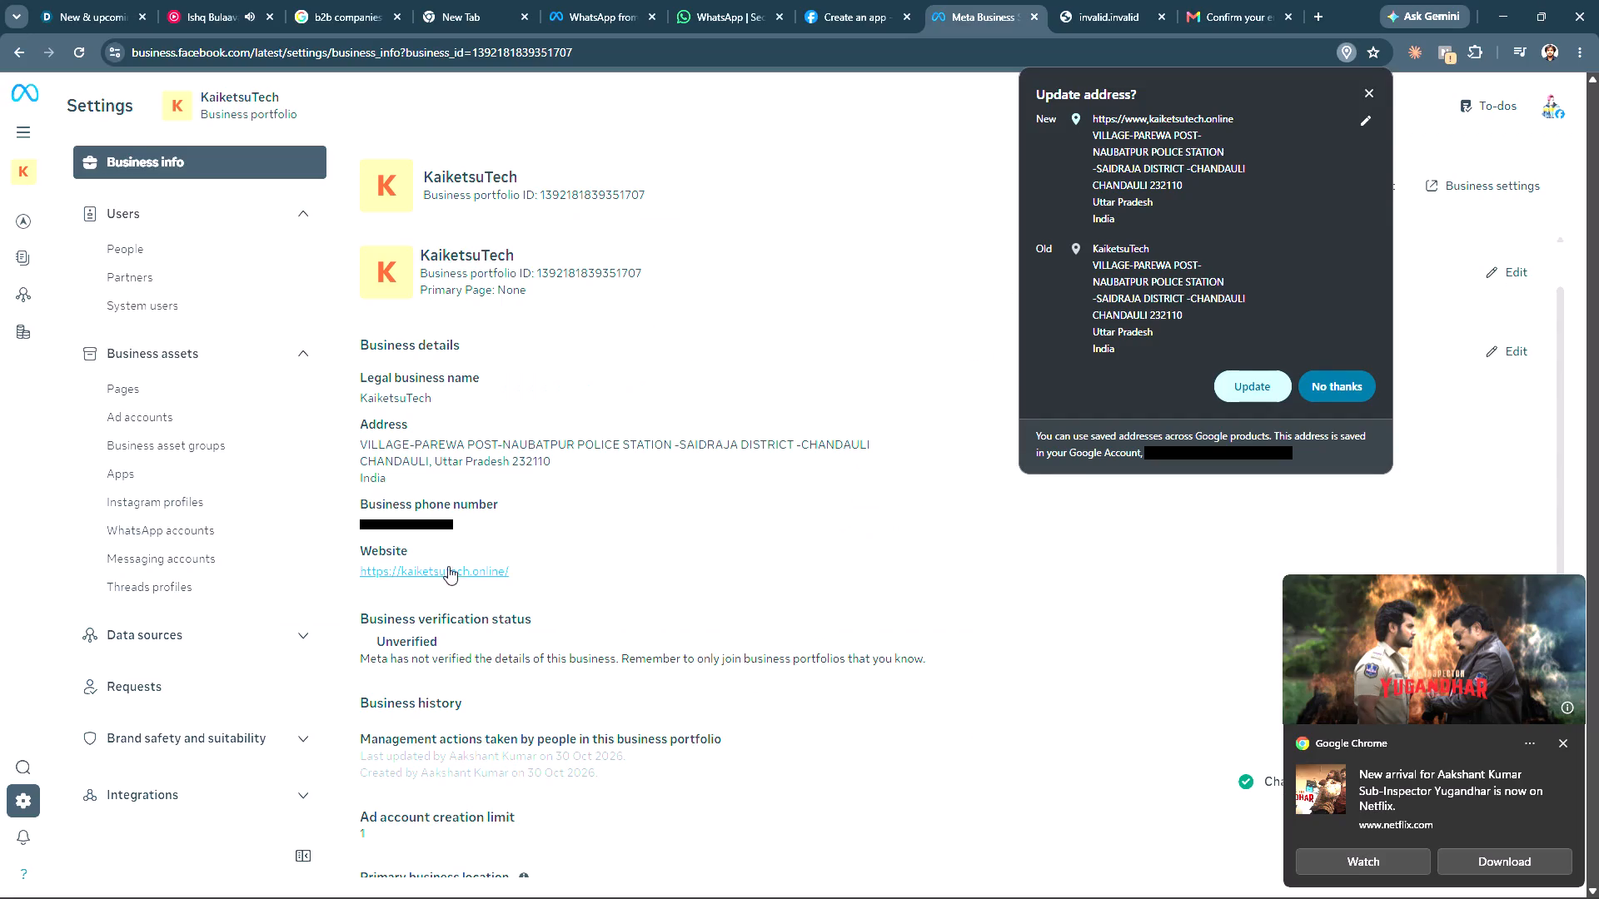
Check the updated business website by opening its link, and return to the business info page.
left_click(448, 566)
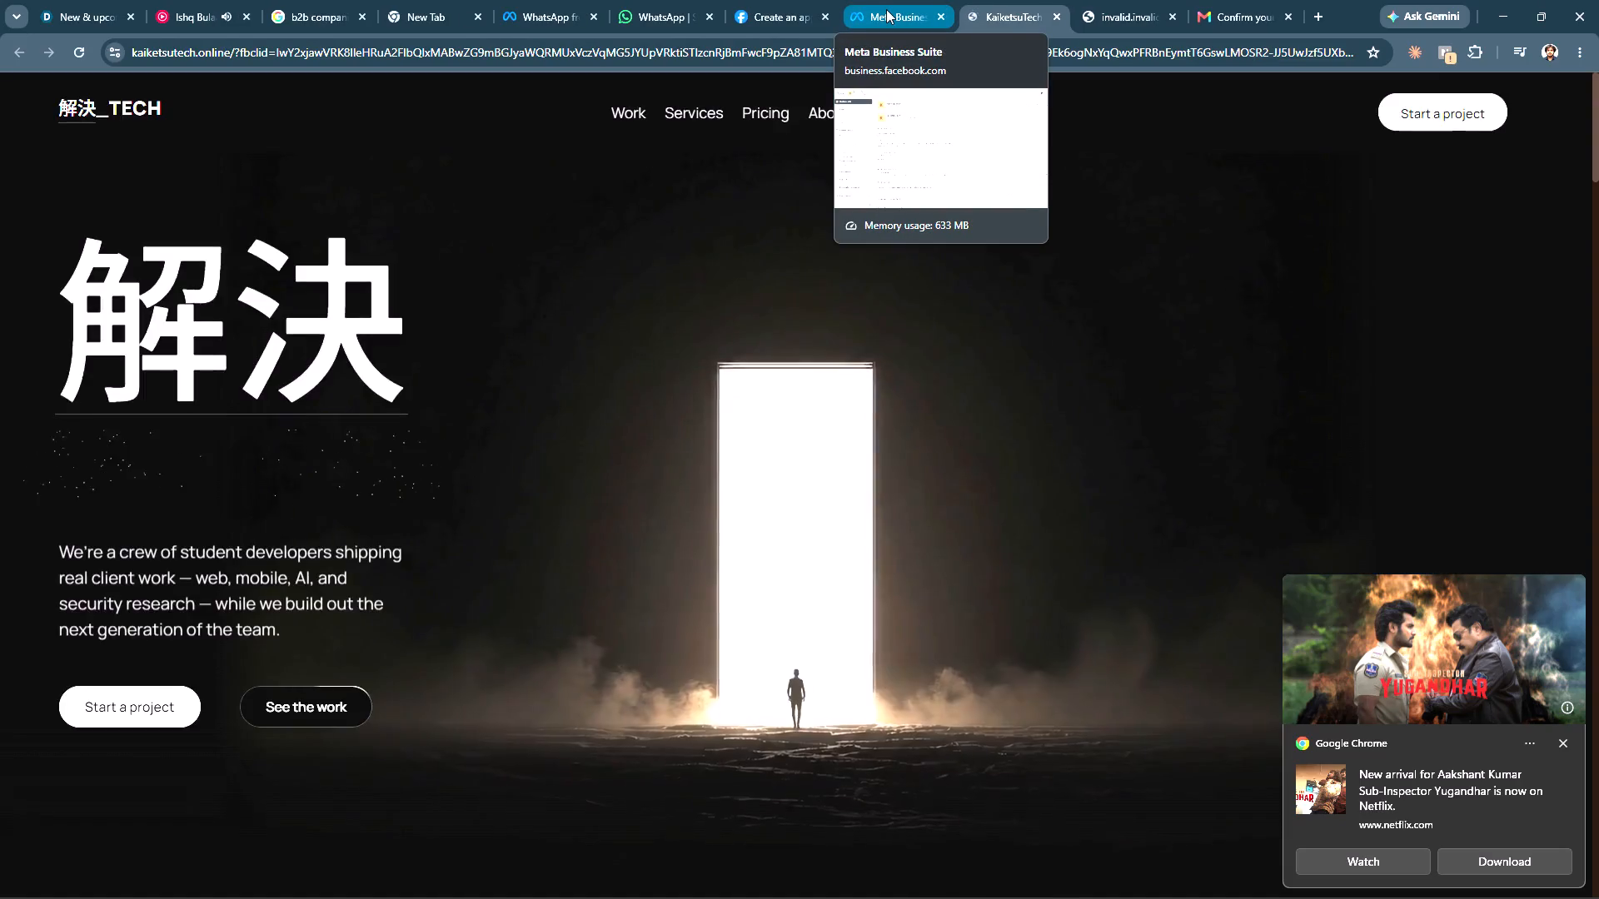
left_click(886, 9)
Open the details of the portfolio's business verification status from the business info page.
scroll(604, 557, "down", 1)
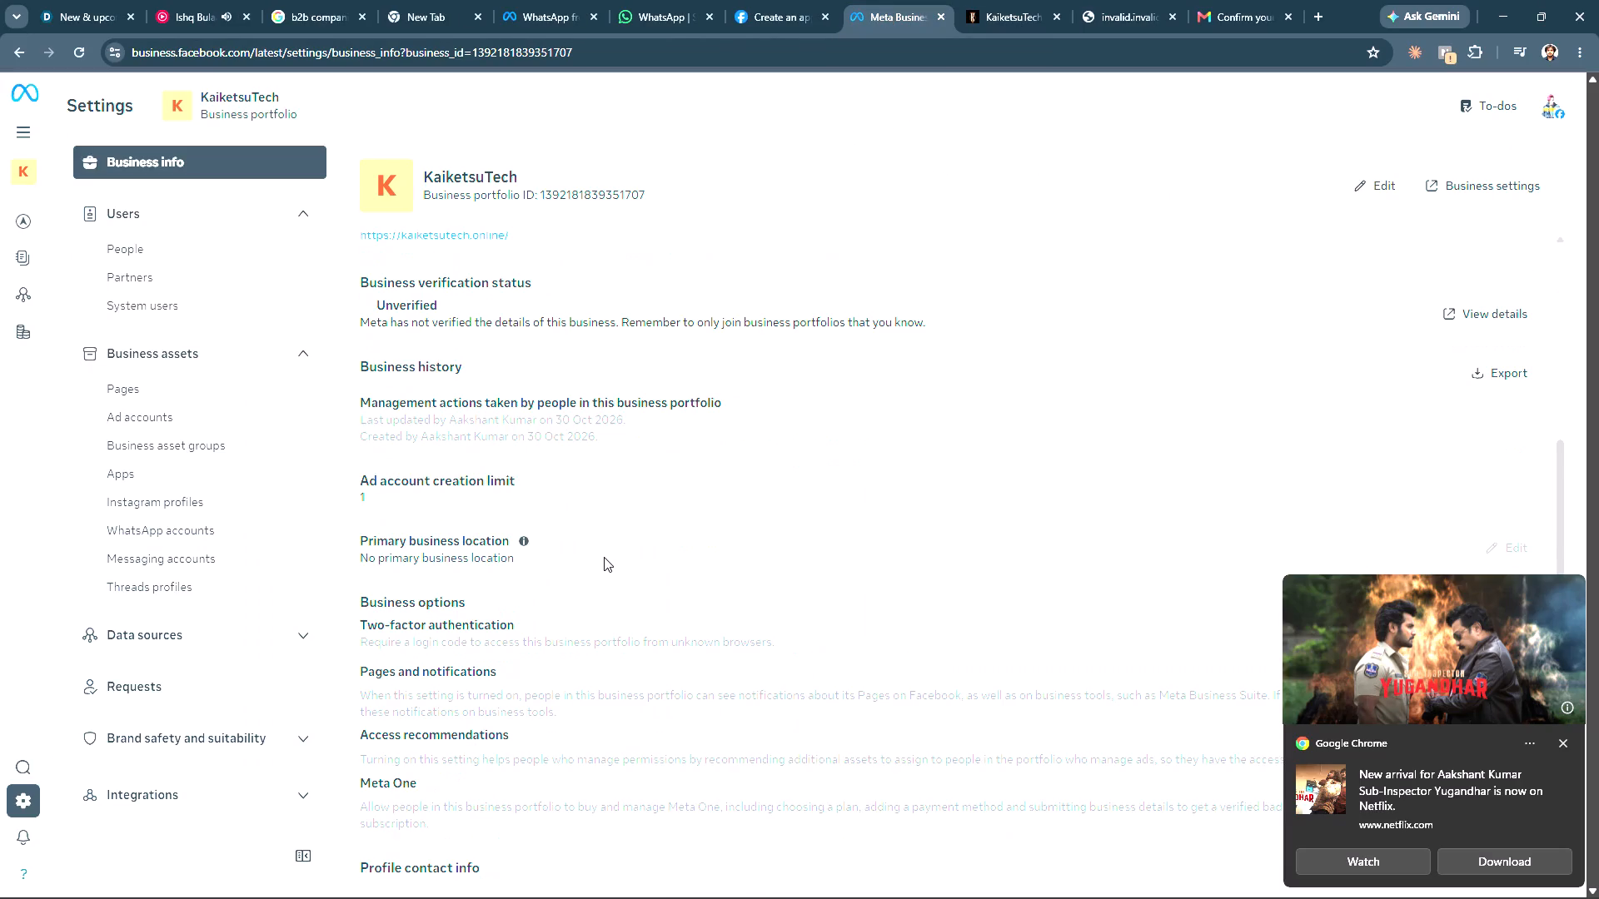
scroll(604, 557, "down", 1)
left_click(1504, 319)
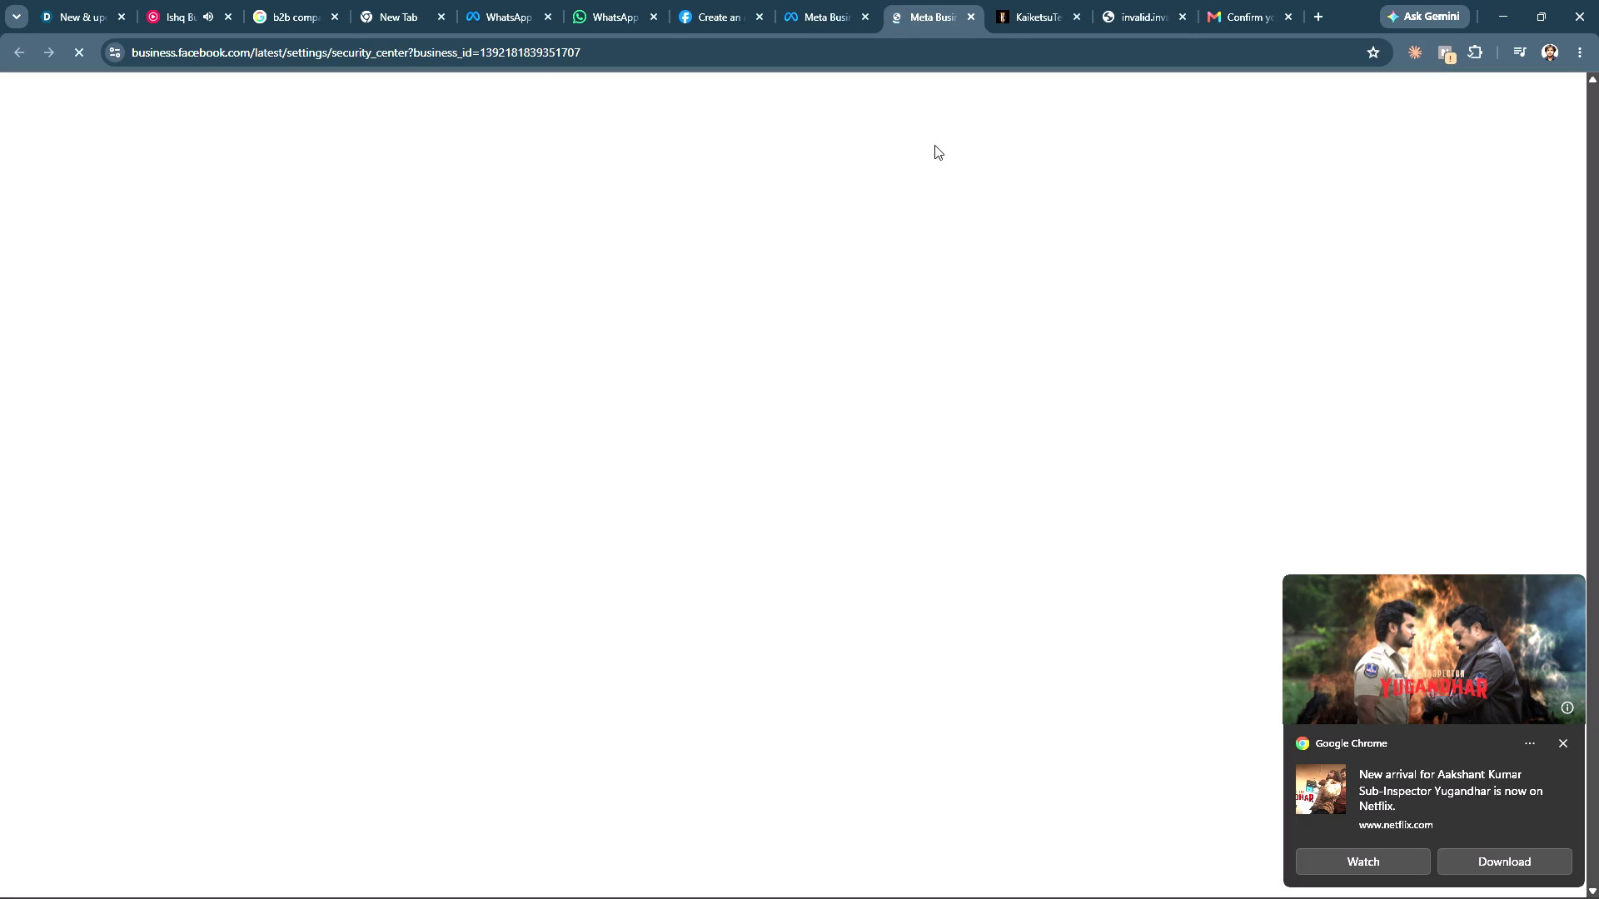
Check the Security Centre, and set two-factor authentication in the portfolio's business options to be required for Everyone.
left_click(812, 399)
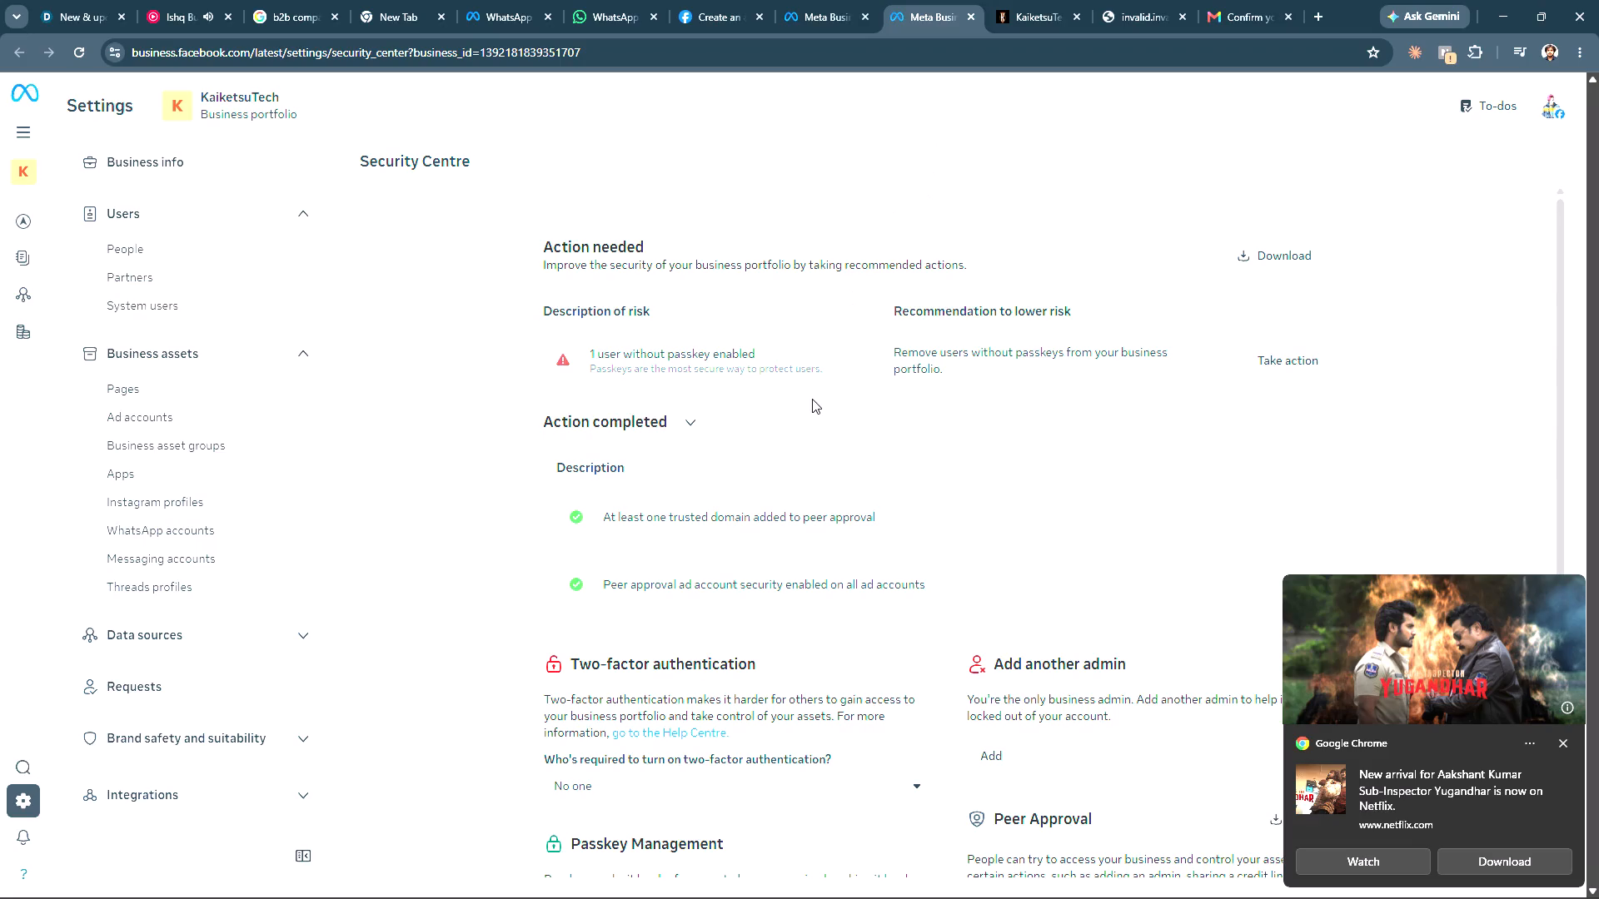
scroll(812, 399, "down", 7)
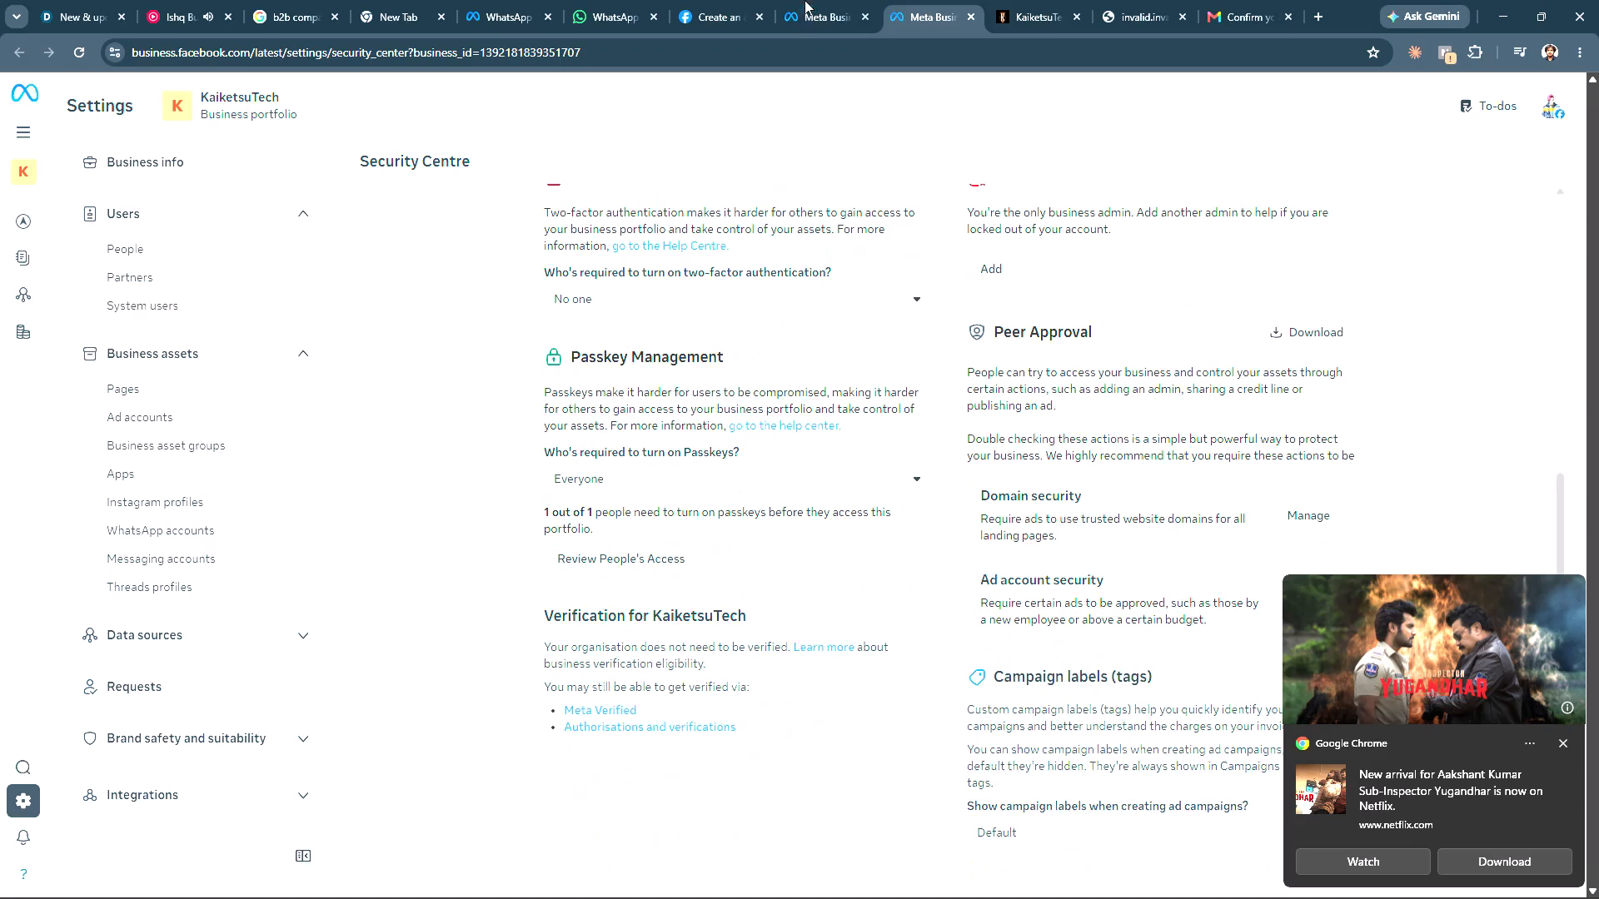
left_click(807, 0)
scroll(724, 630, "down", 2)
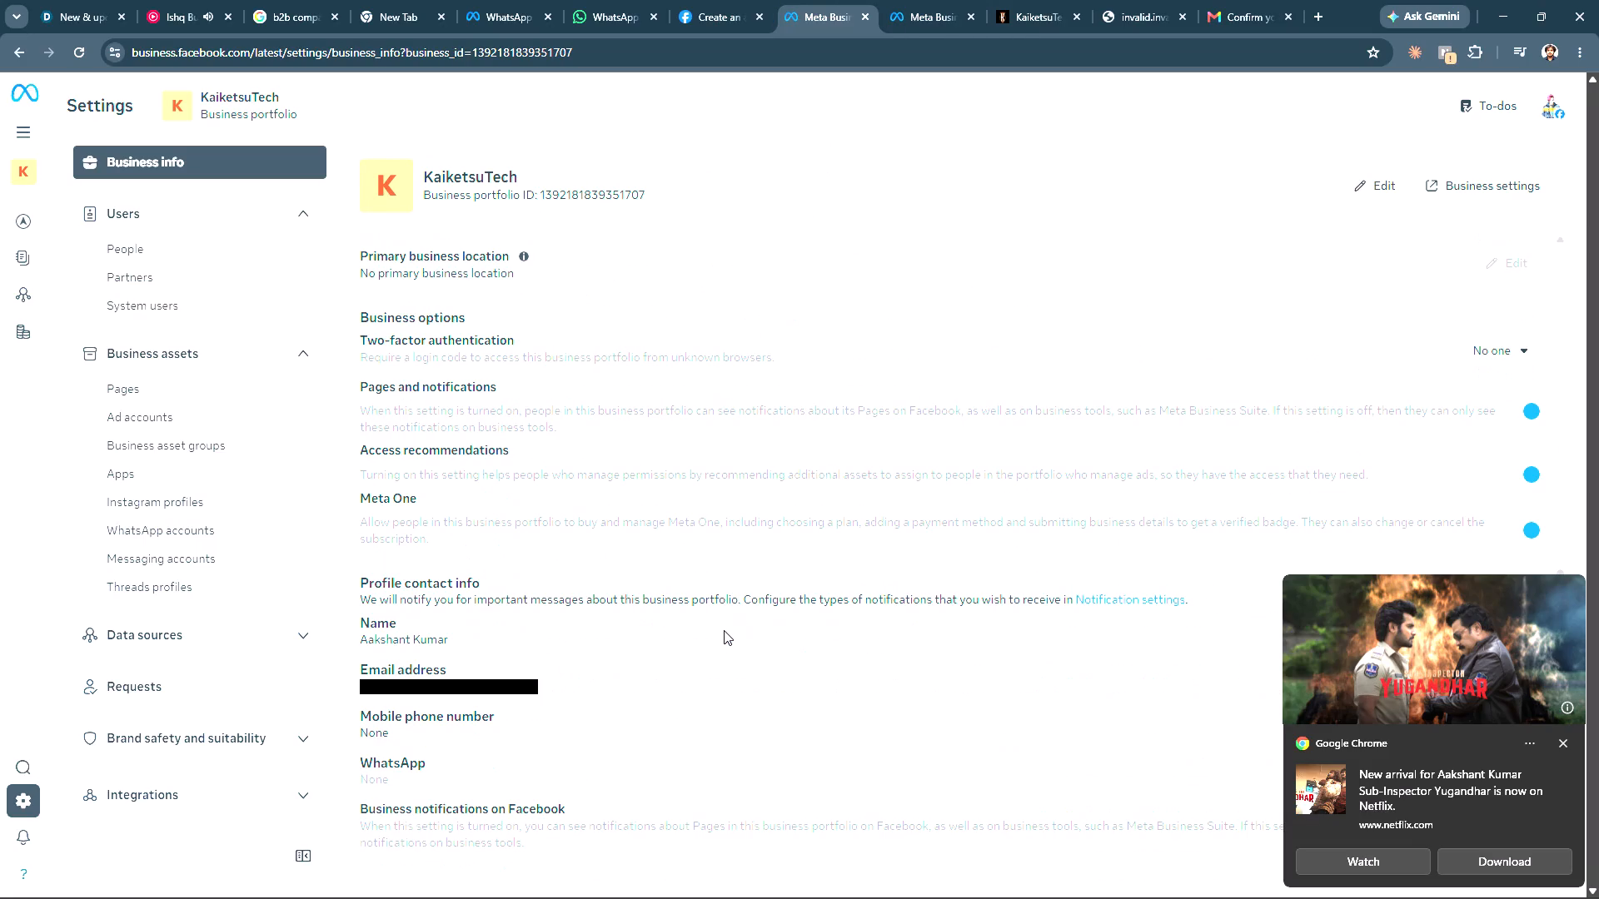
scroll(832, 460, "up", 1)
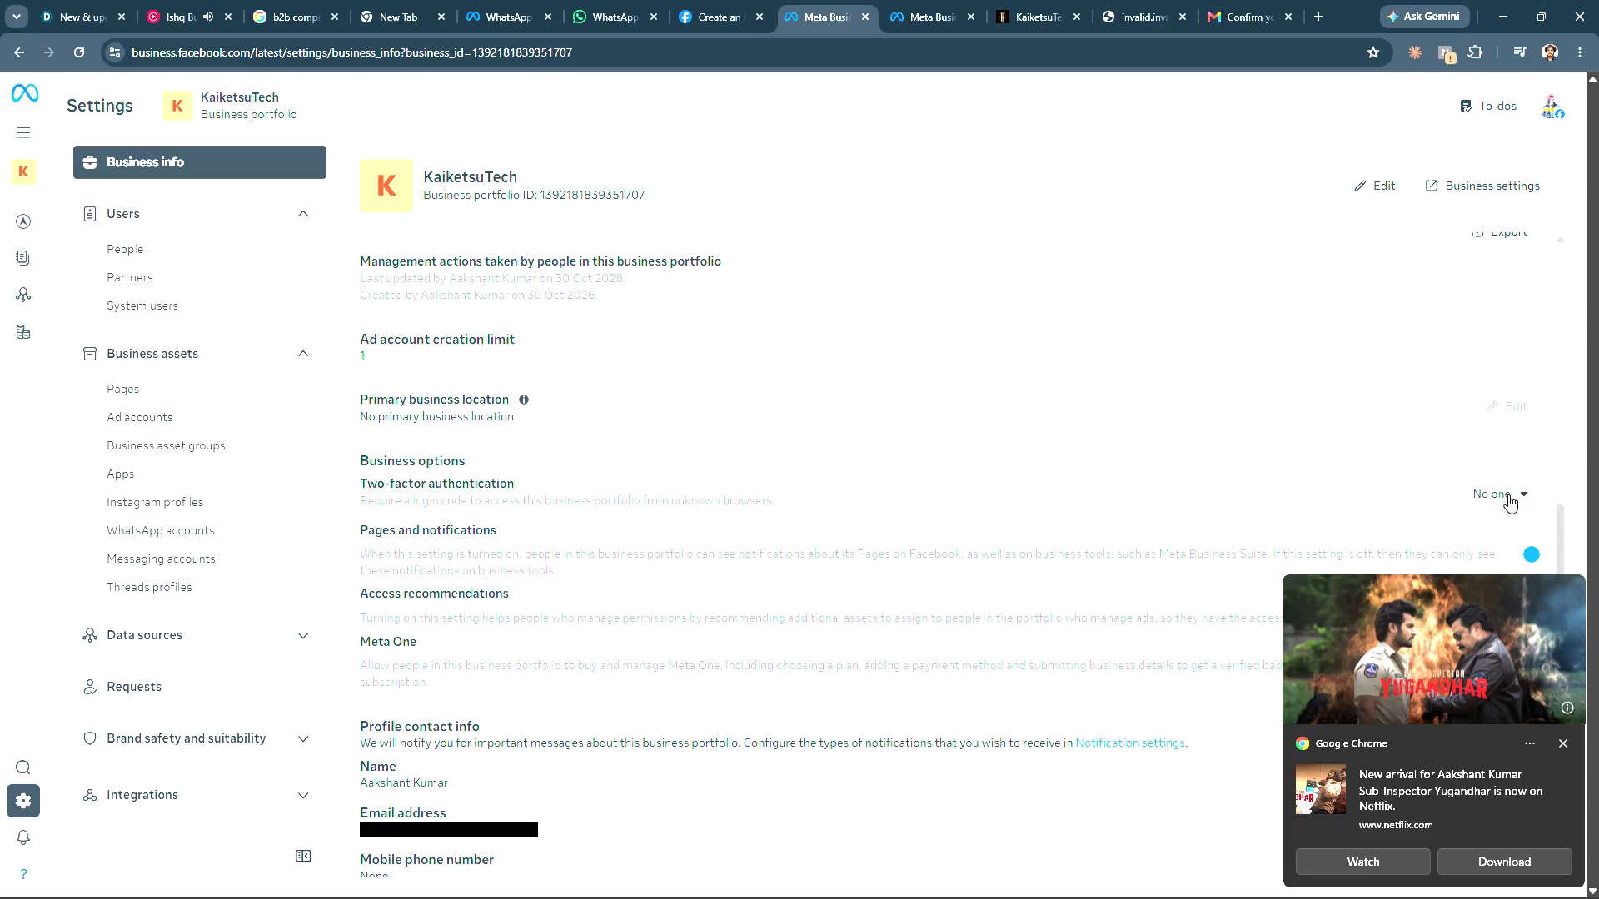
scroll(1348, 440, "up", 2)
scroll(1348, 440, "down", 6)
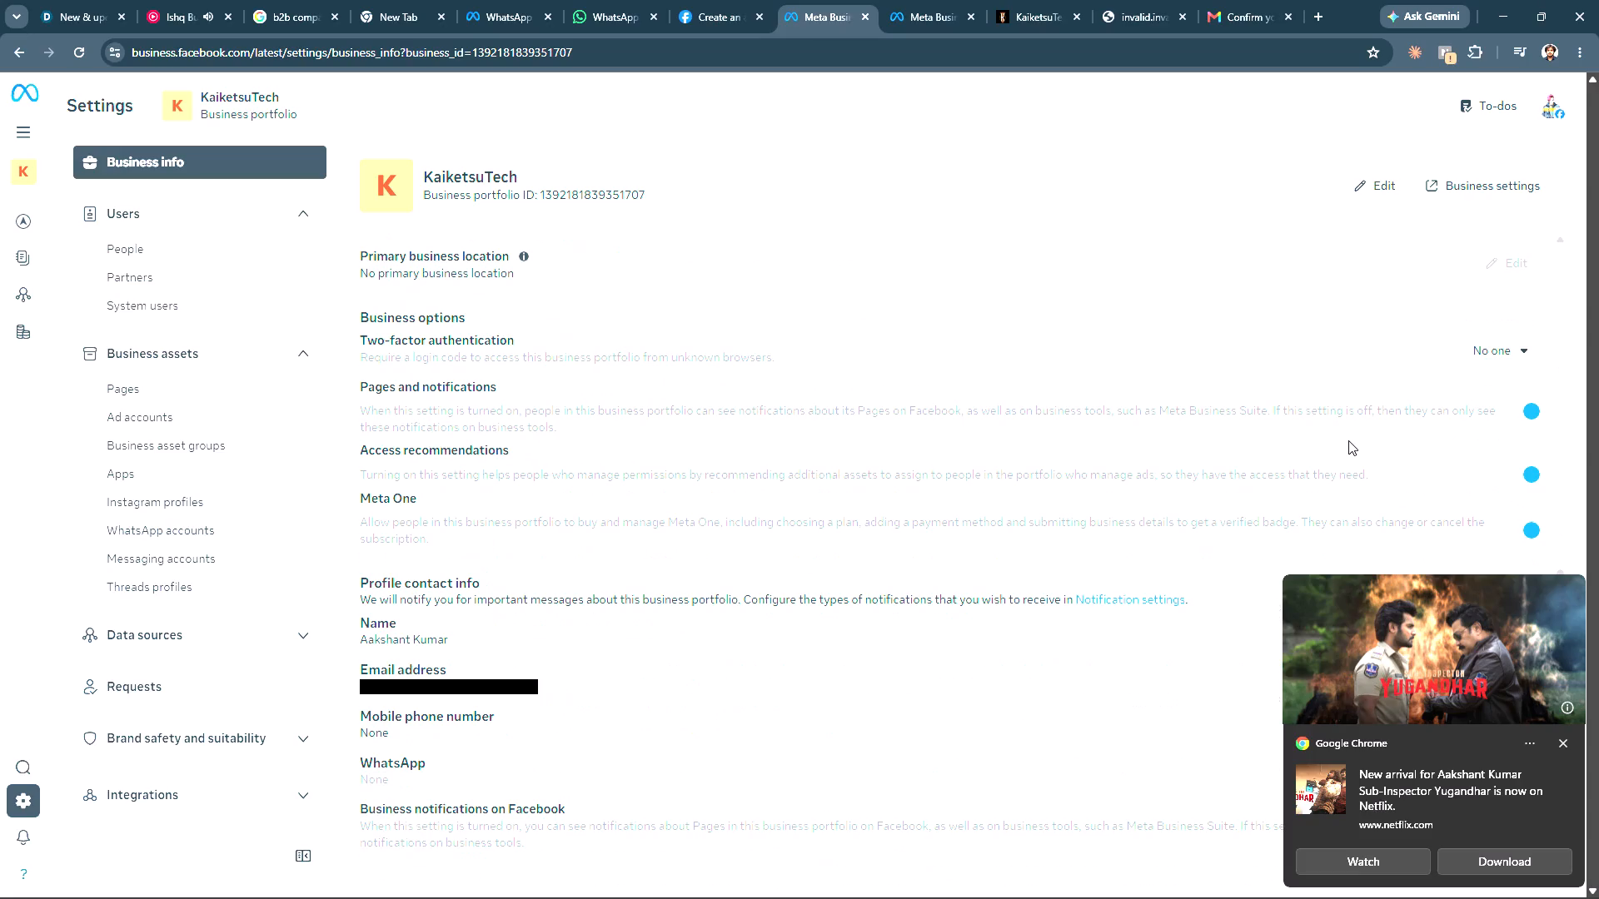
left_click(1507, 340)
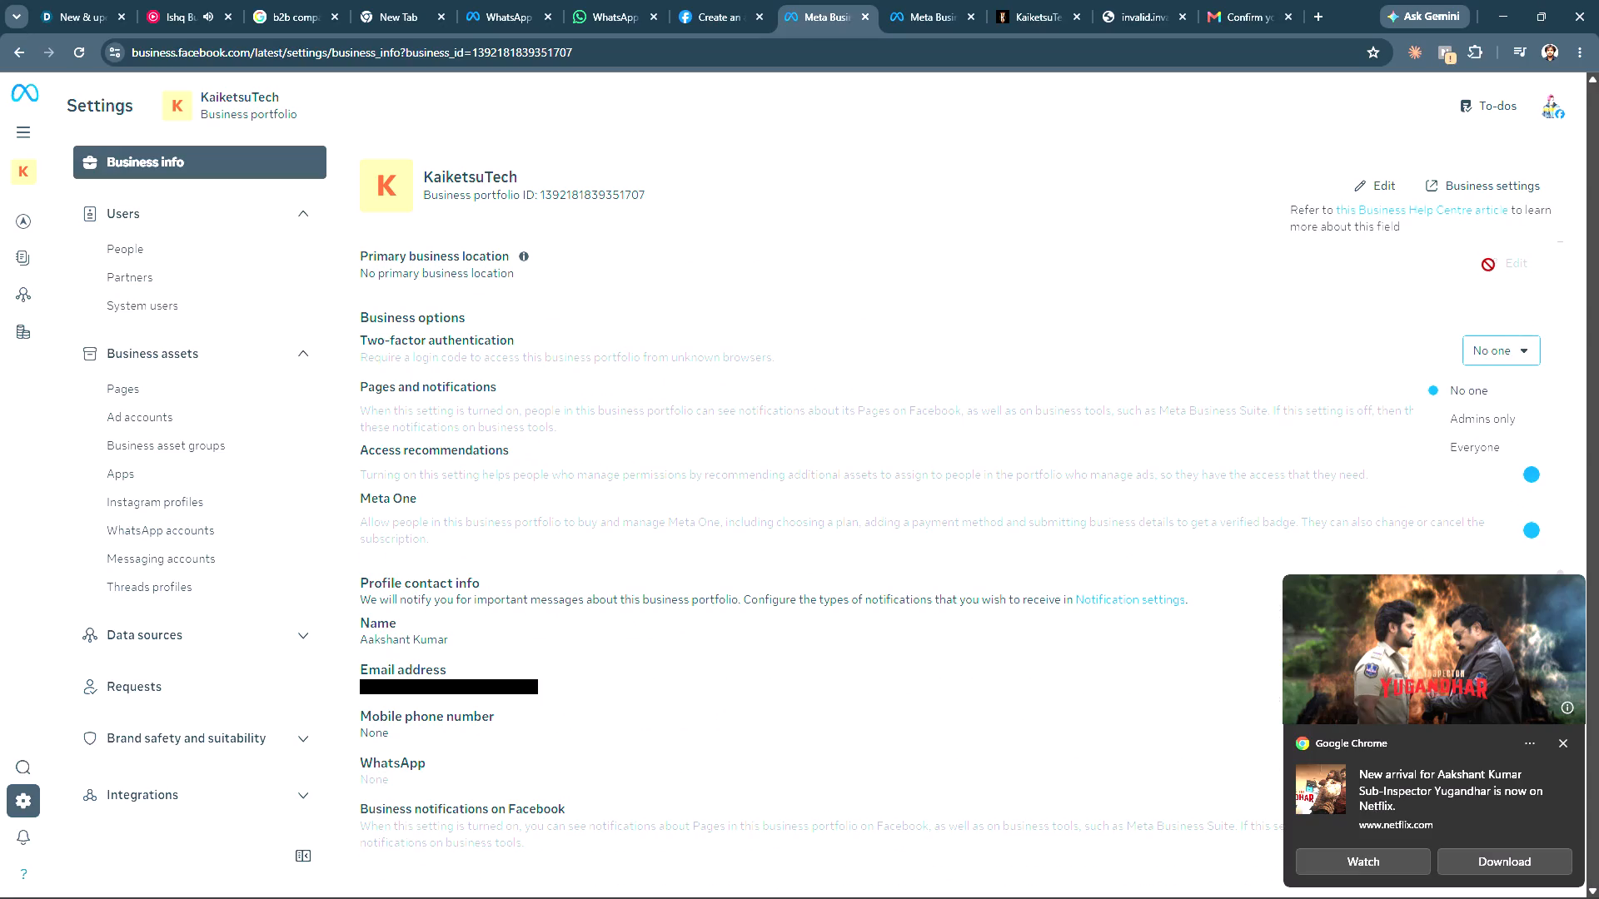
left_click(1487, 450)
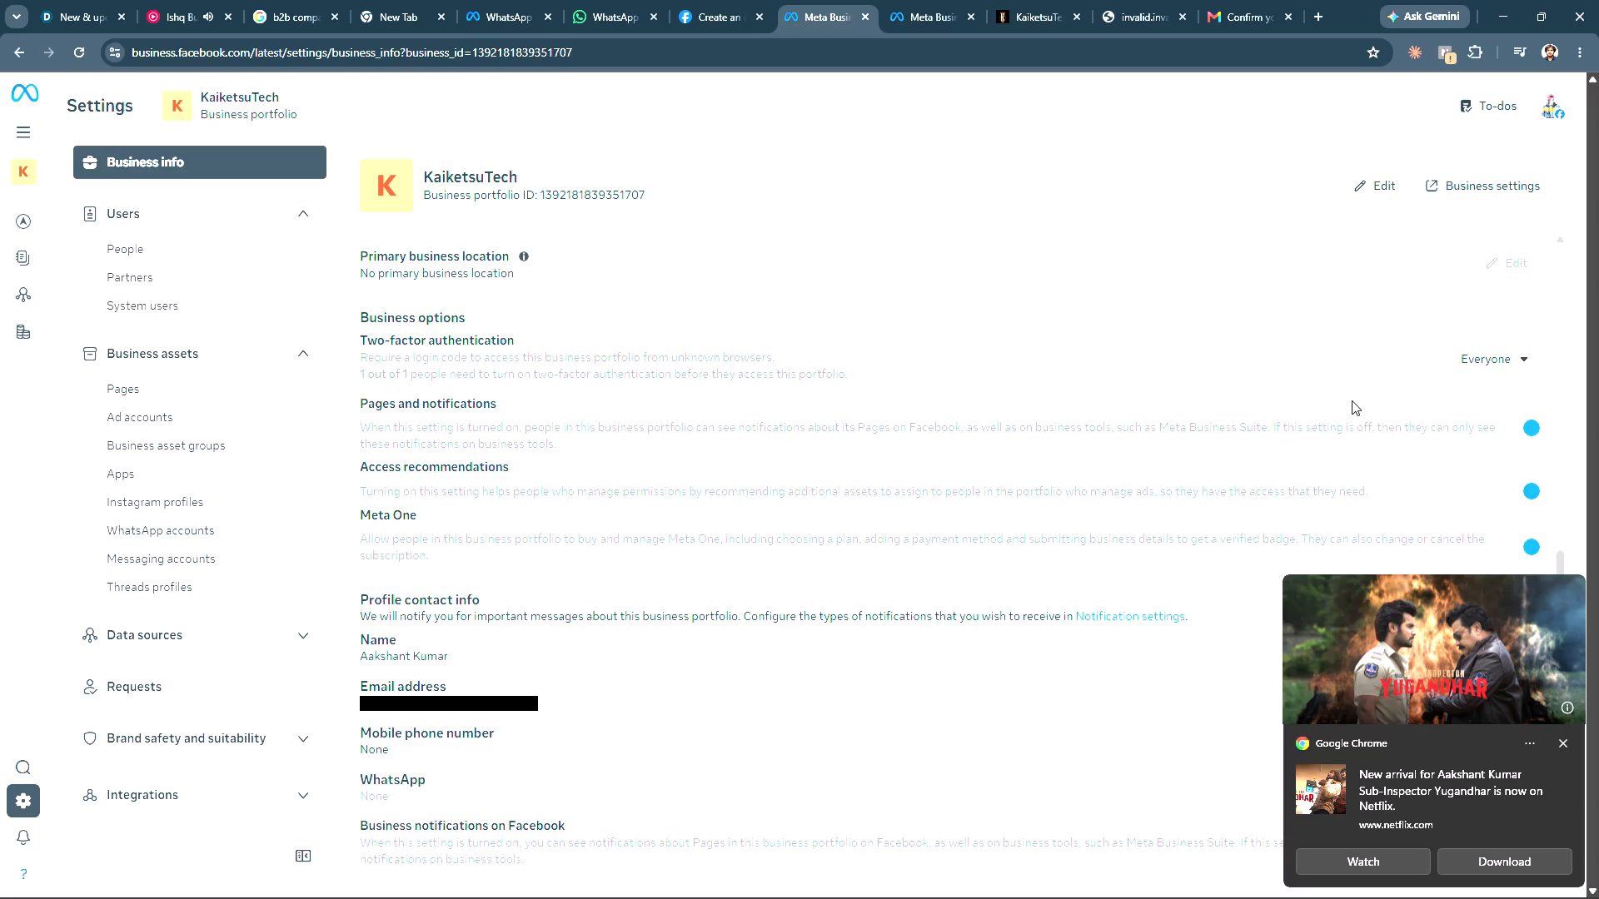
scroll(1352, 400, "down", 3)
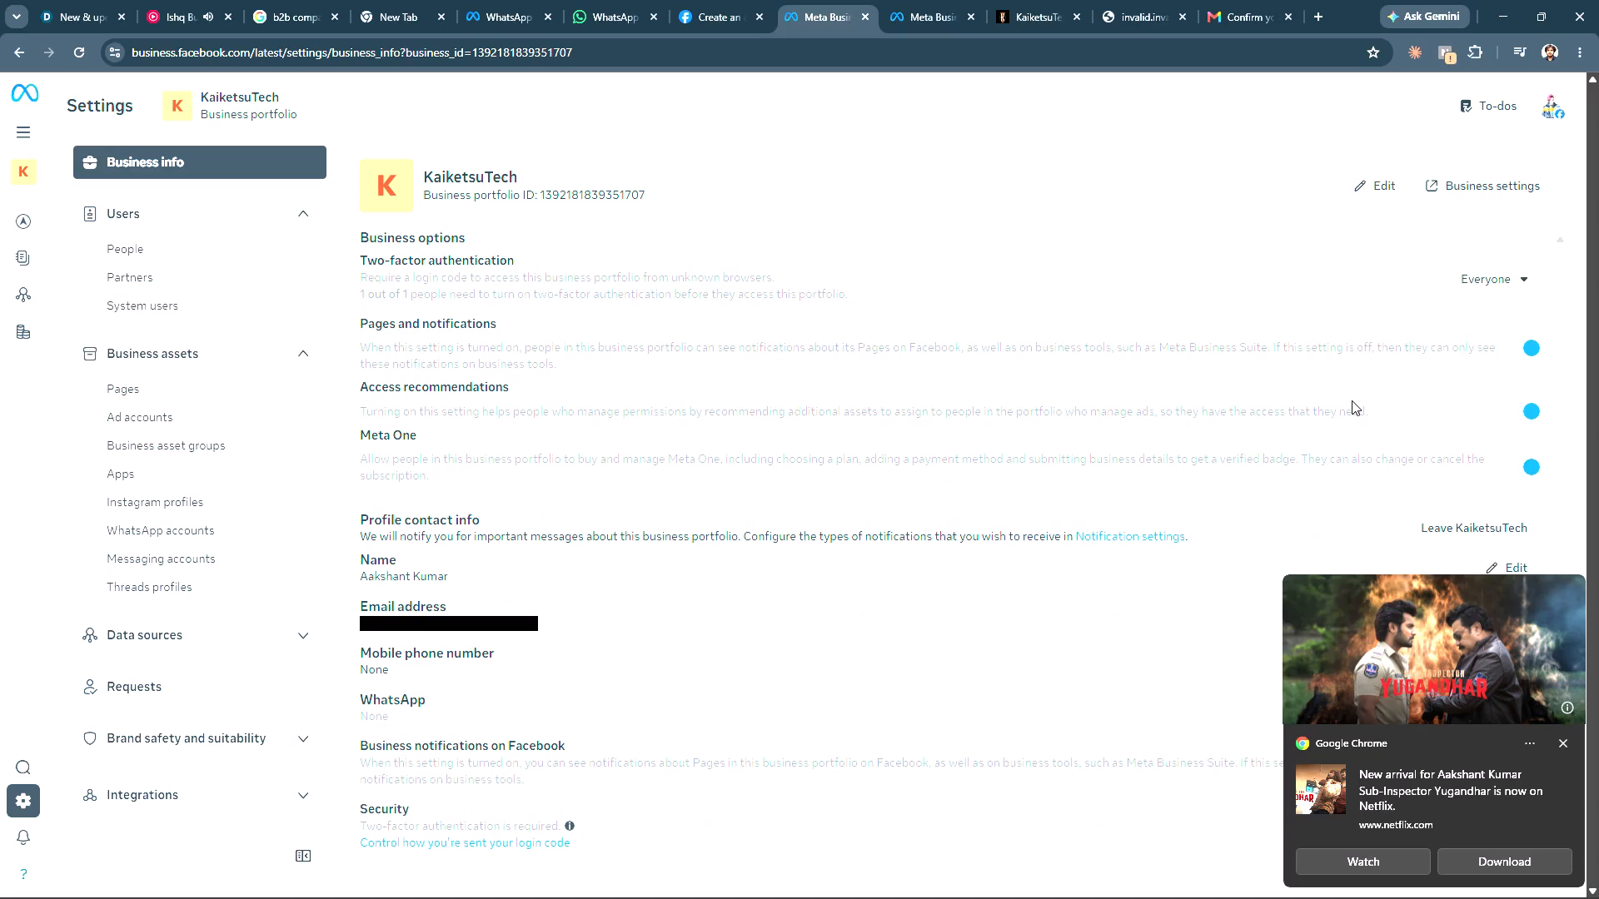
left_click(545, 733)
Return to the app creation form, connect the KaiketsuTech business portfolio to the app and continue to the Requirements stage.
scroll(545, 733, "up", 11)
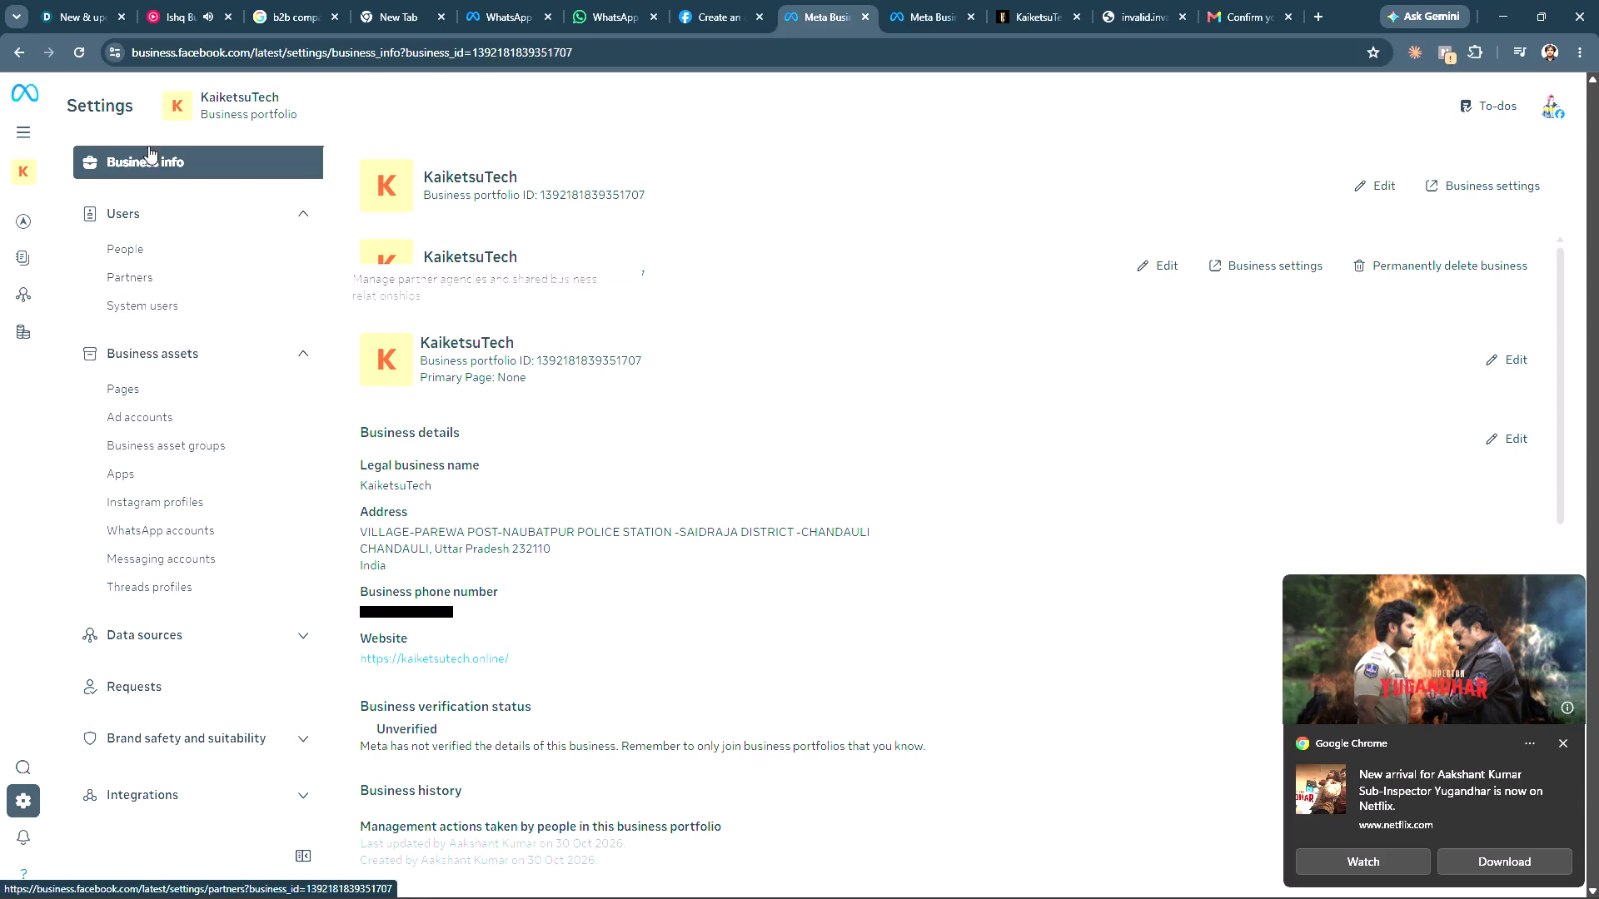
left_click(733, 0)
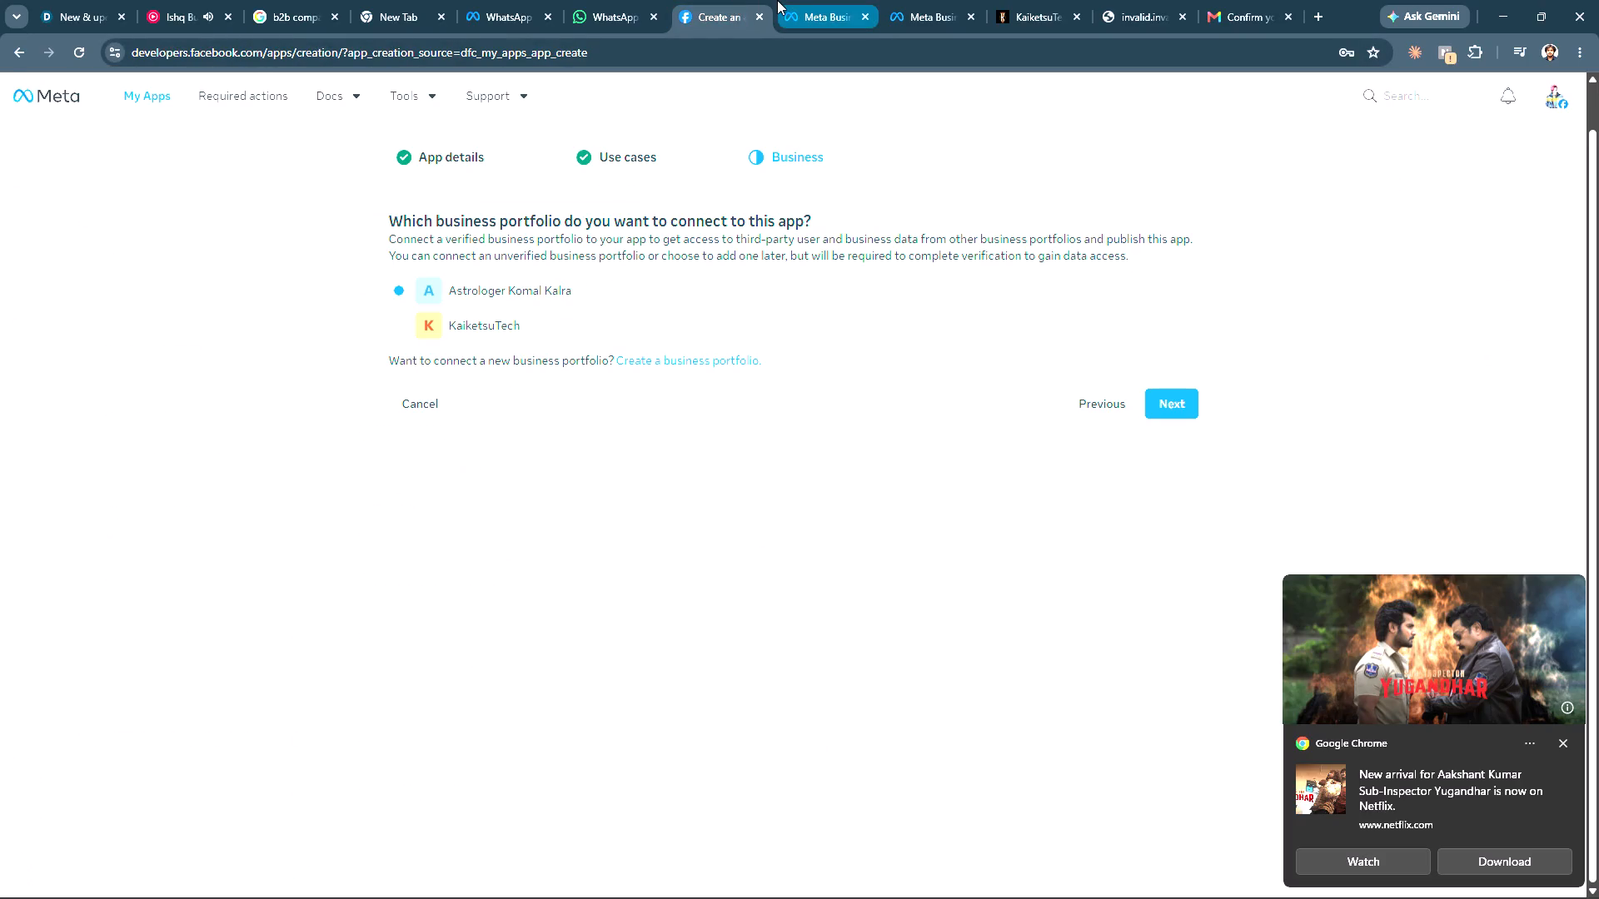
left_click(451, 324)
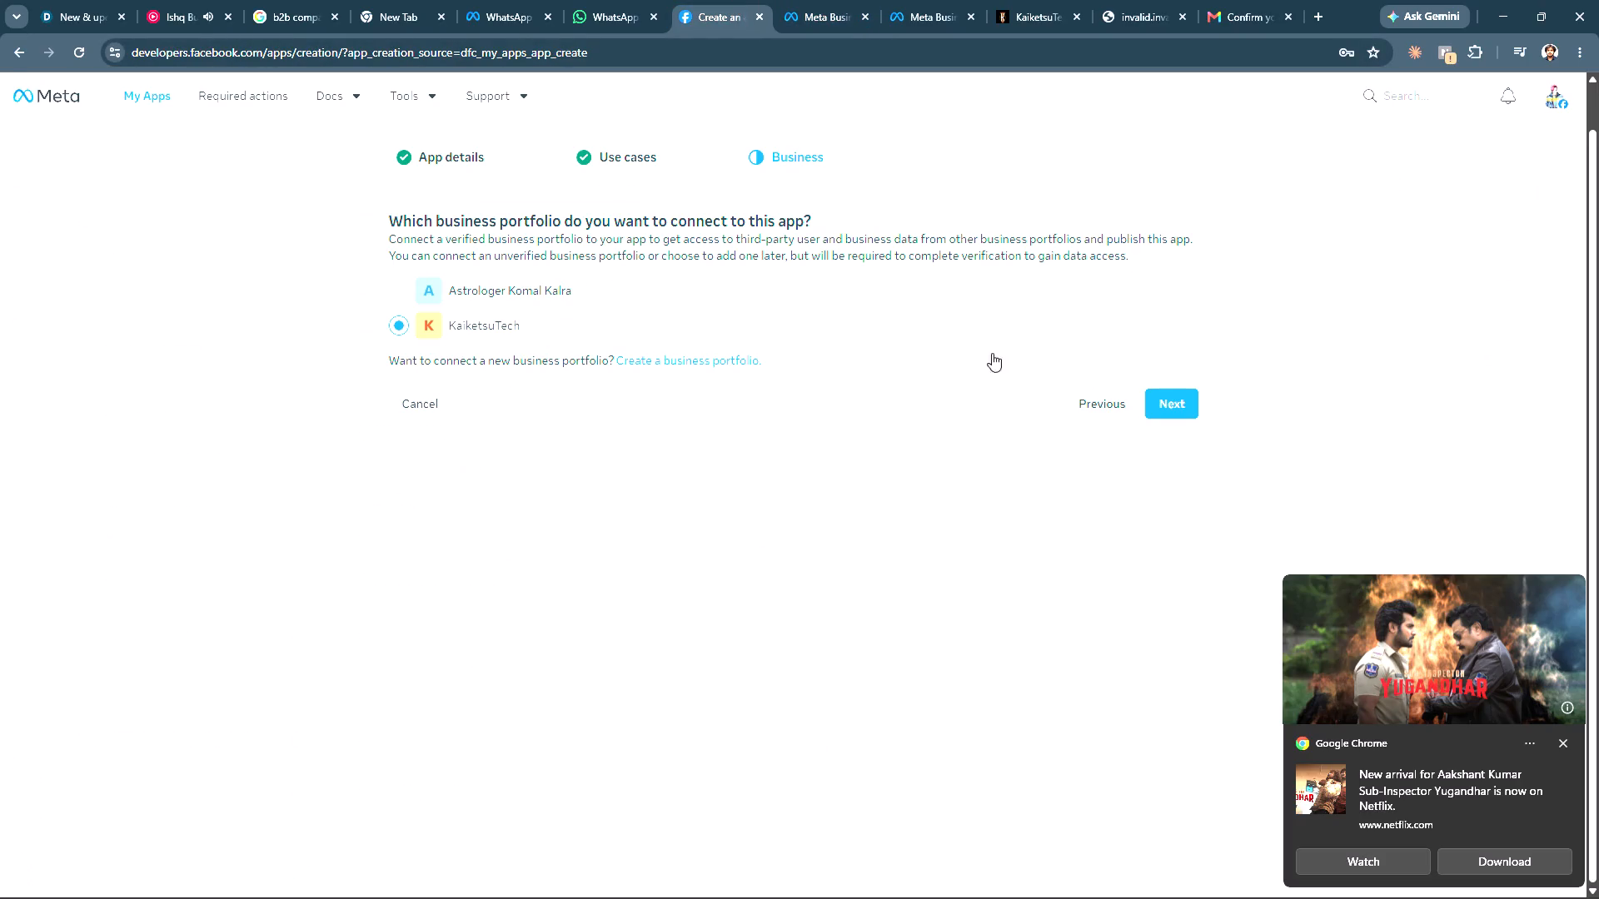
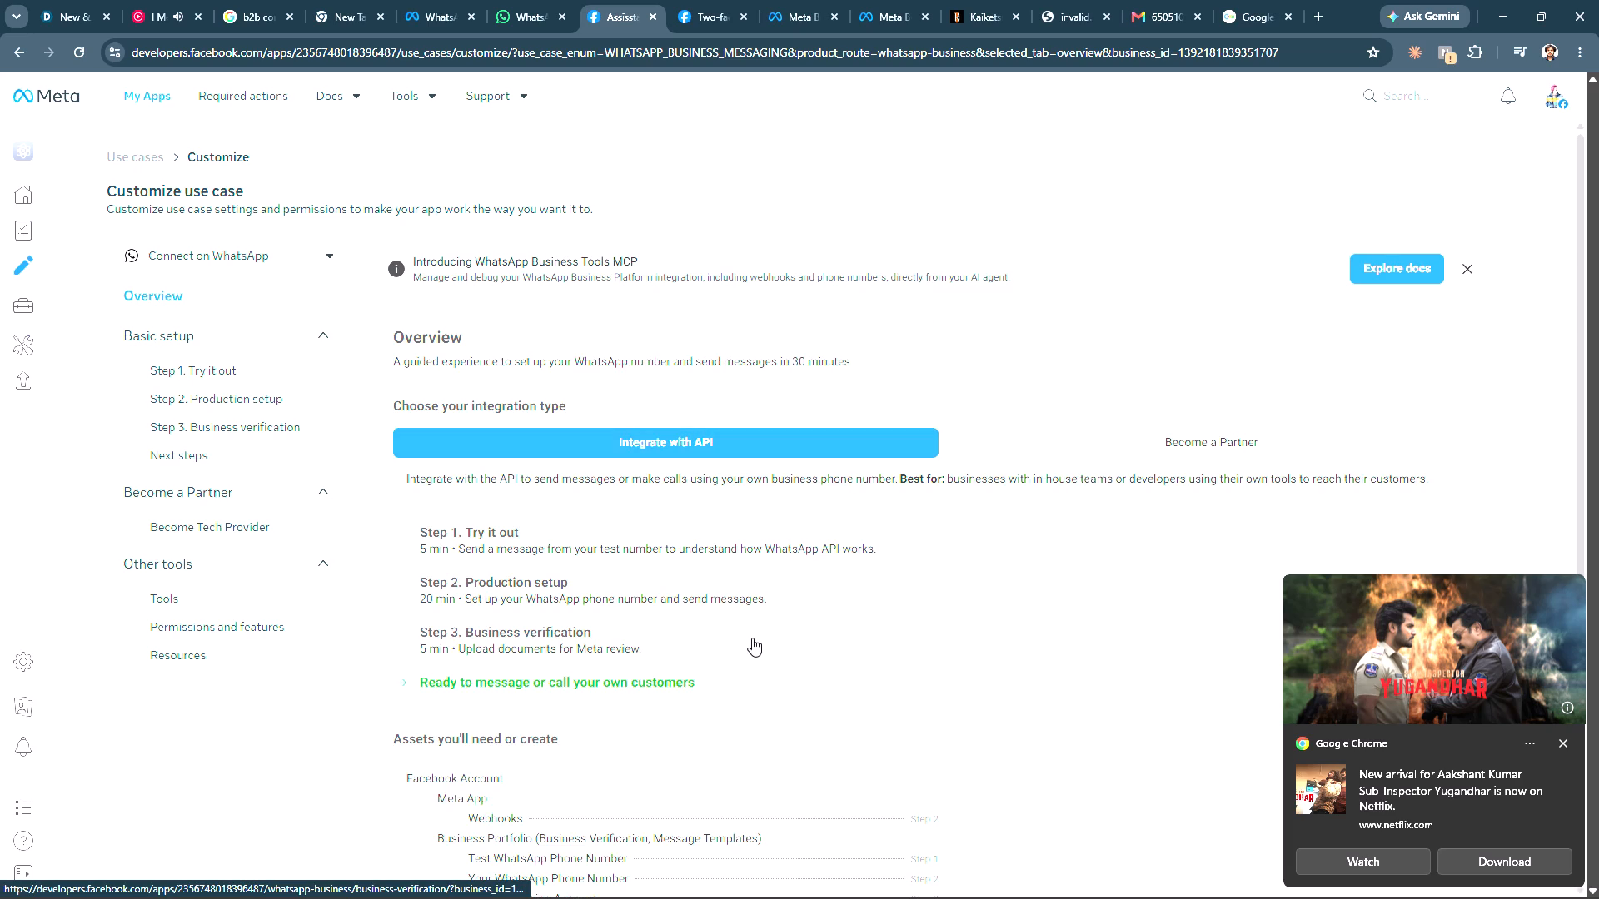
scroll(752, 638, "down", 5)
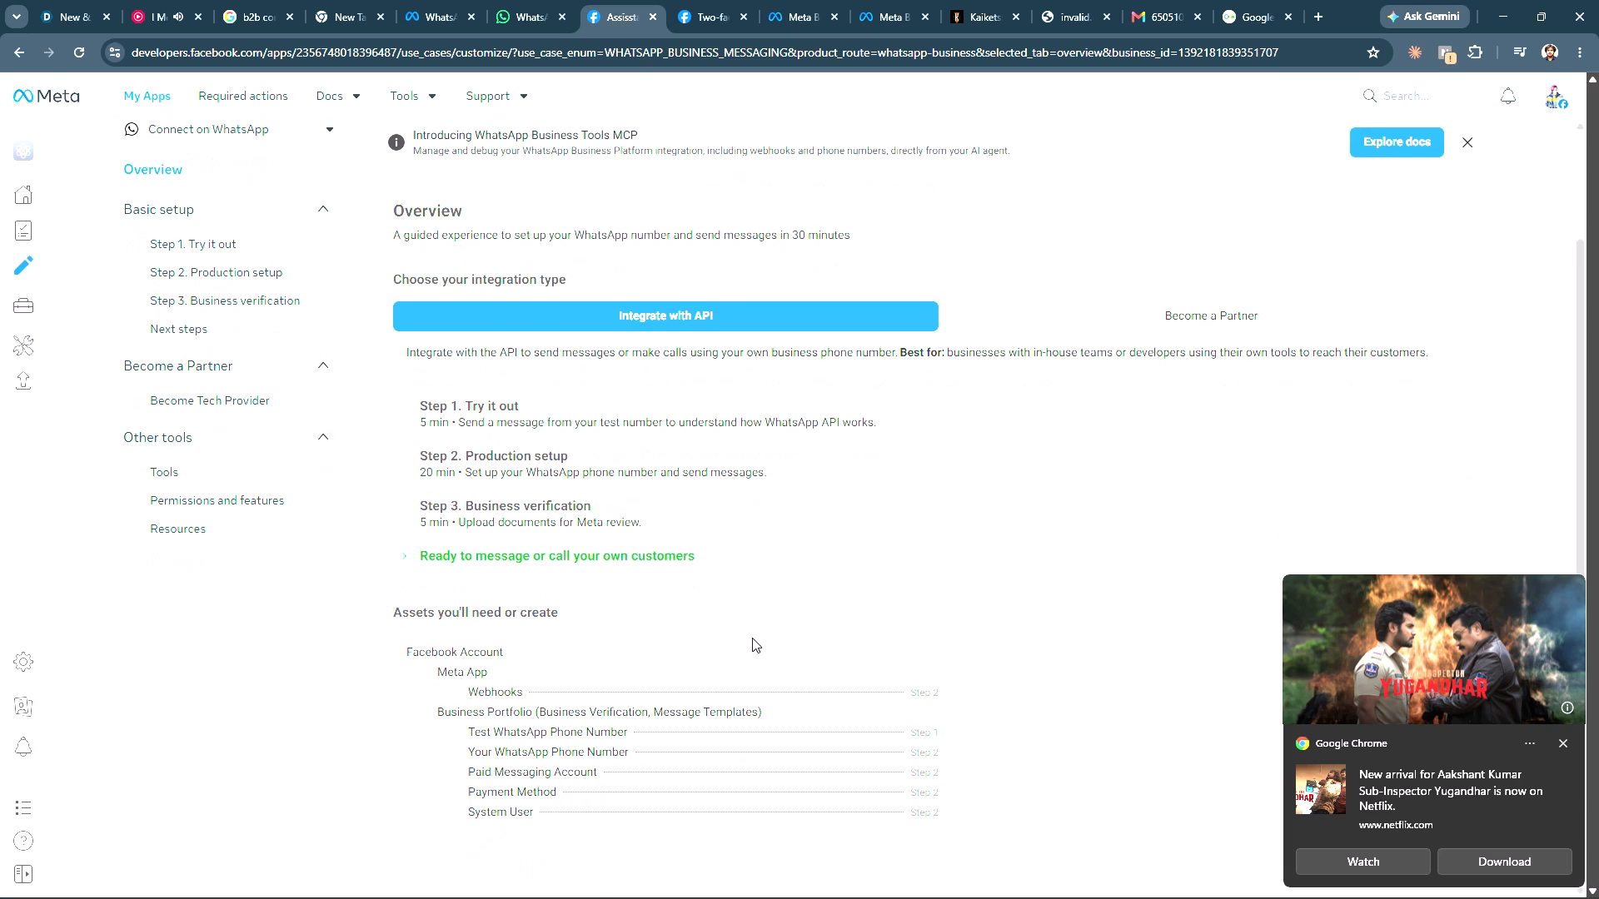
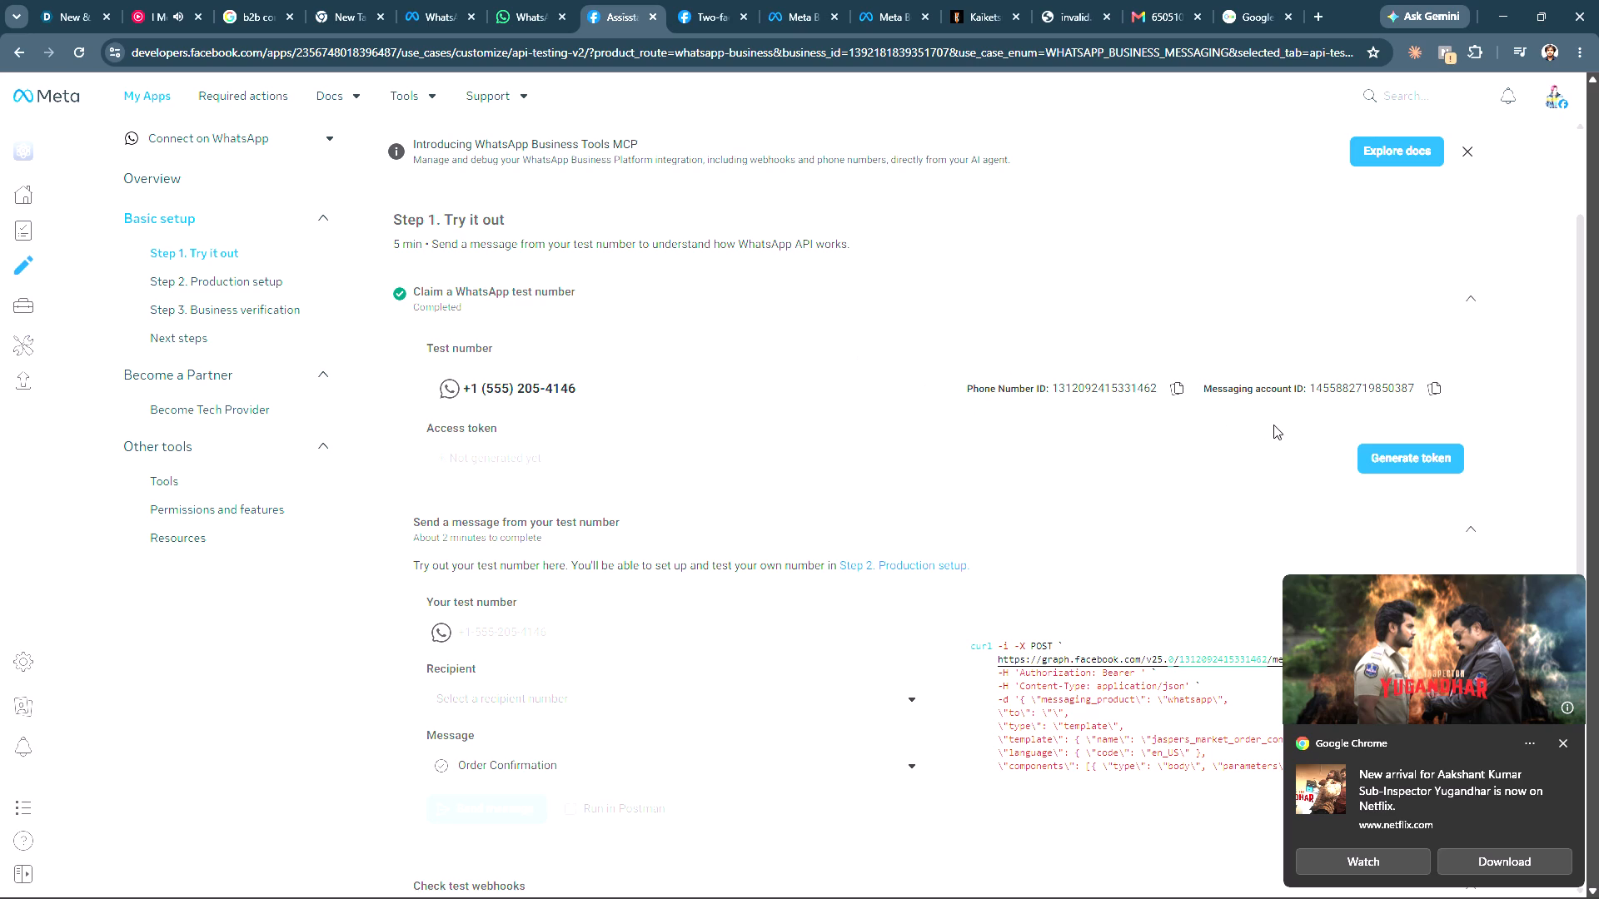
Switch to the YouTube Music page that is playing in the browser.
left_click(157, 0)
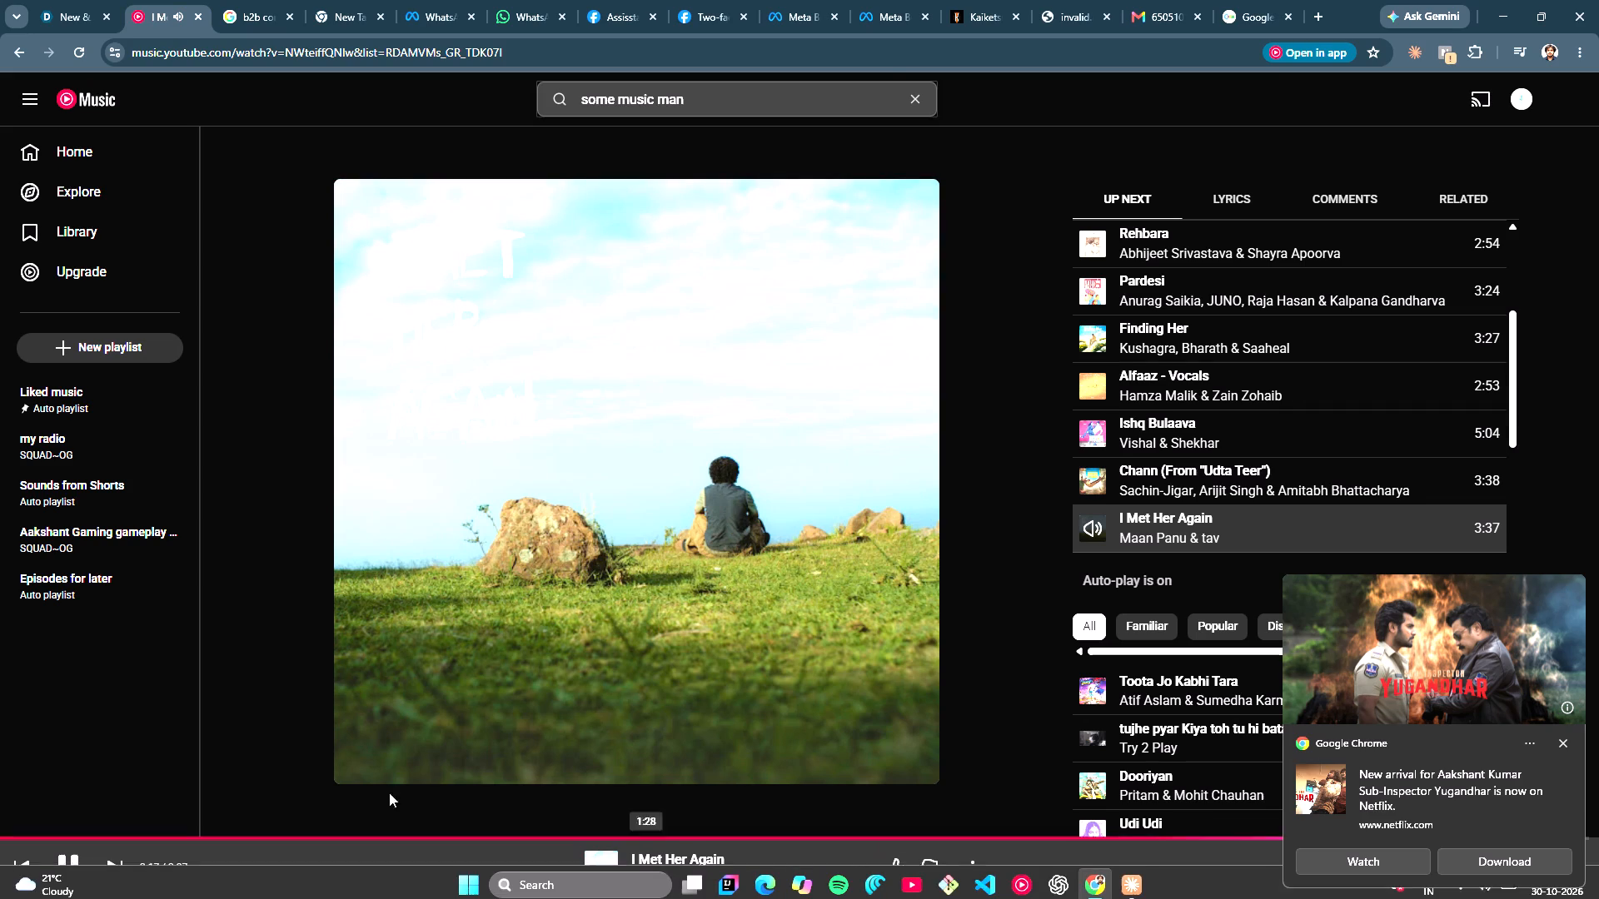
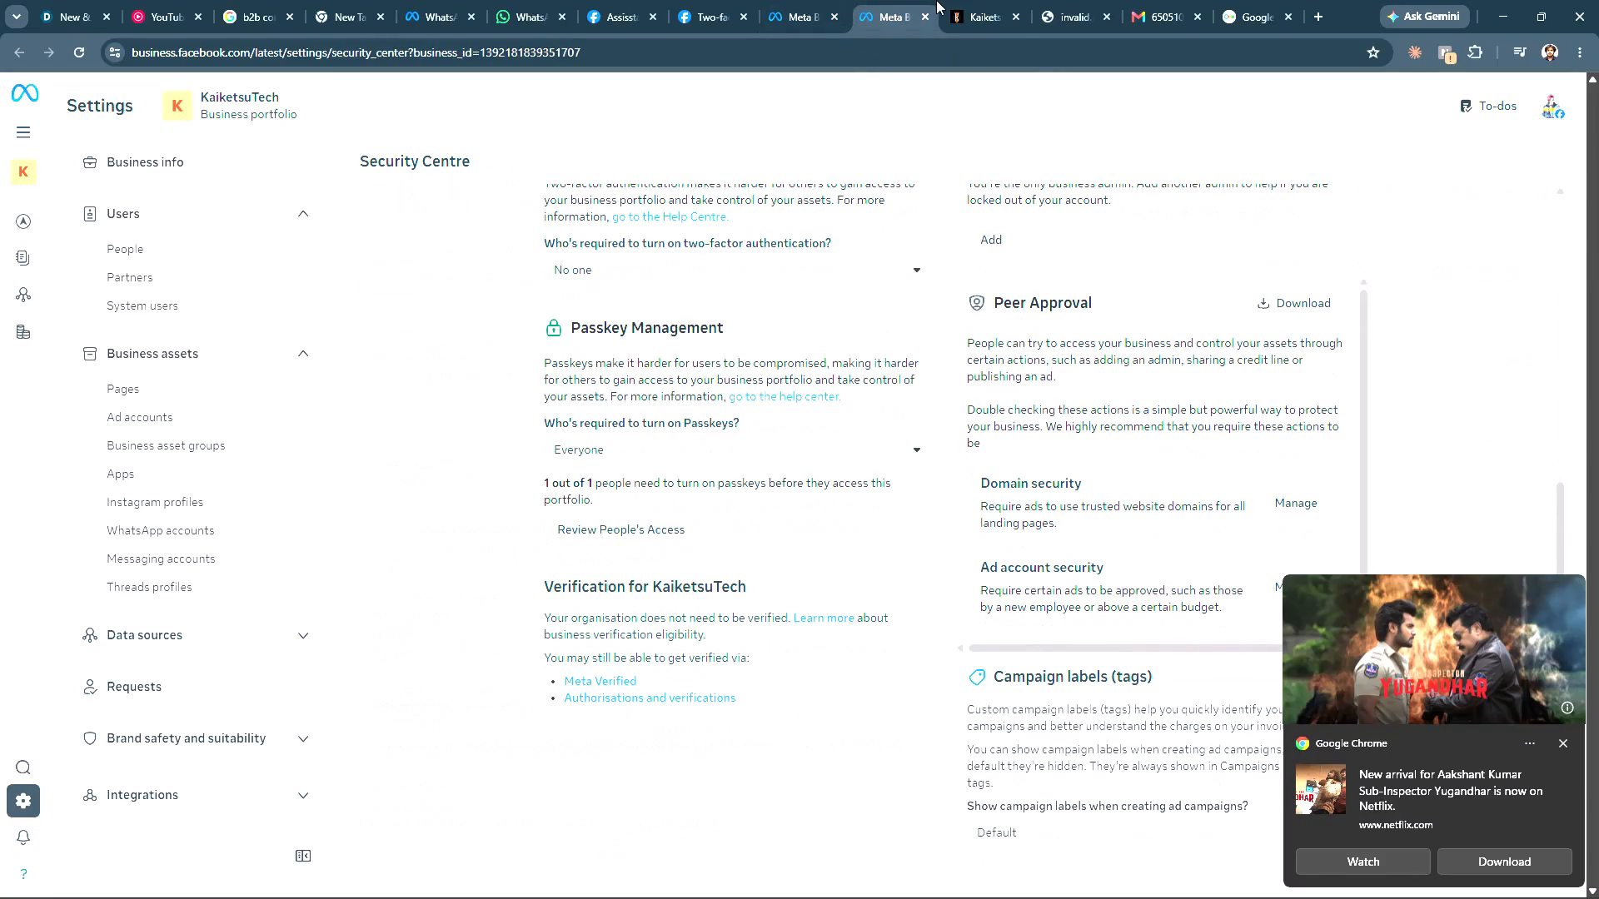
Switch to the open KaiketsuTech website and view its home page.
left_click(973, 0)
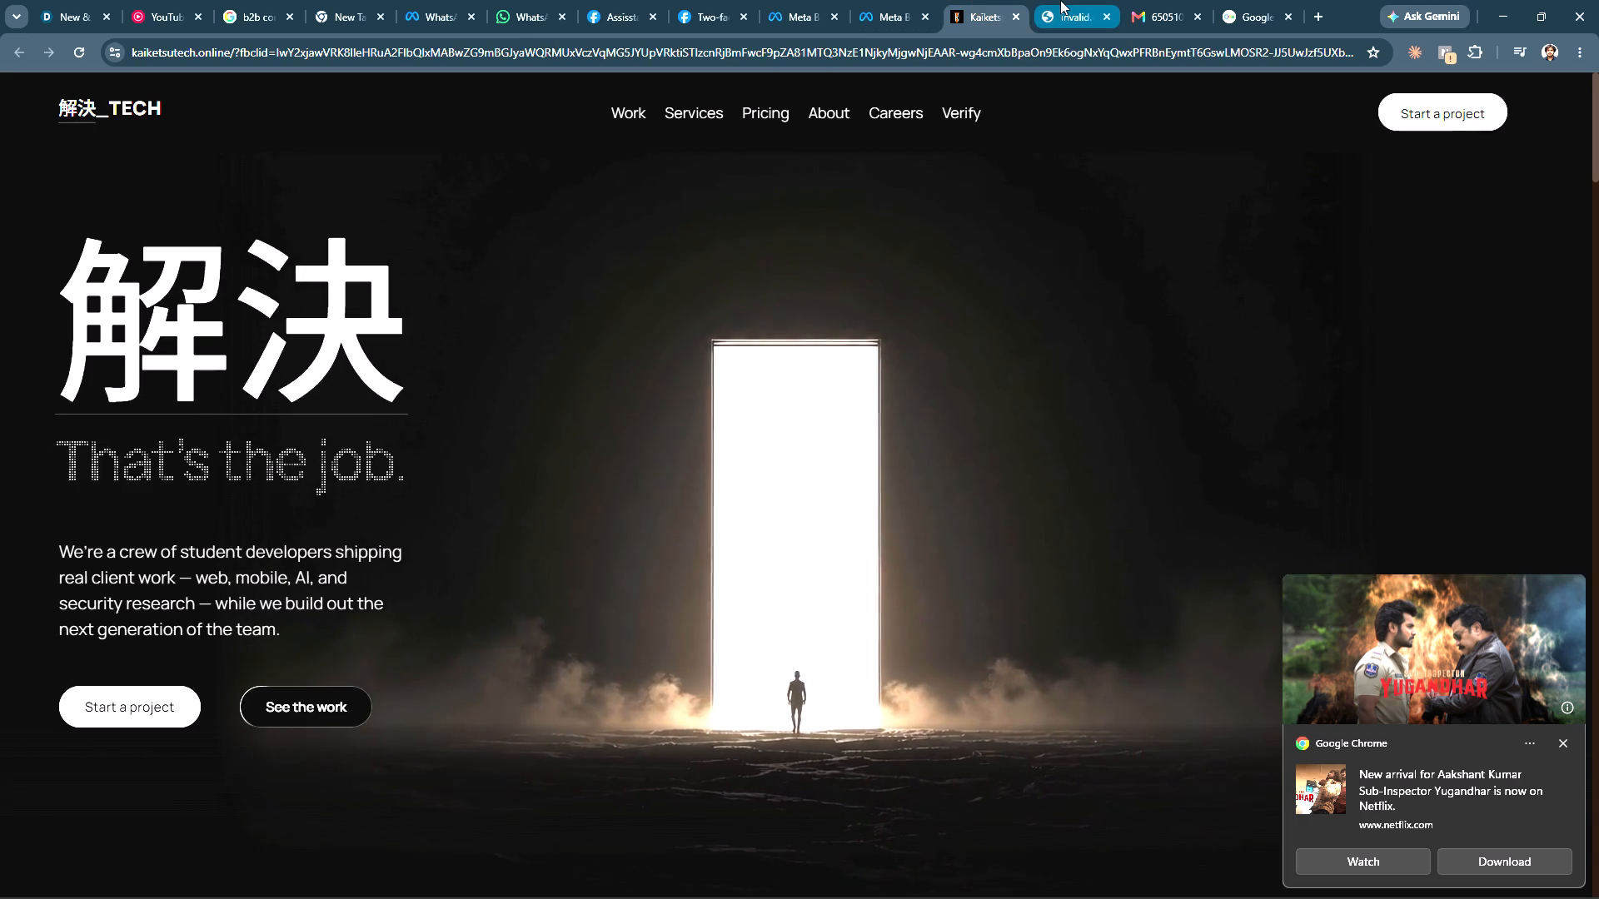
left_click(1060, 0)
left_click(983, 0)
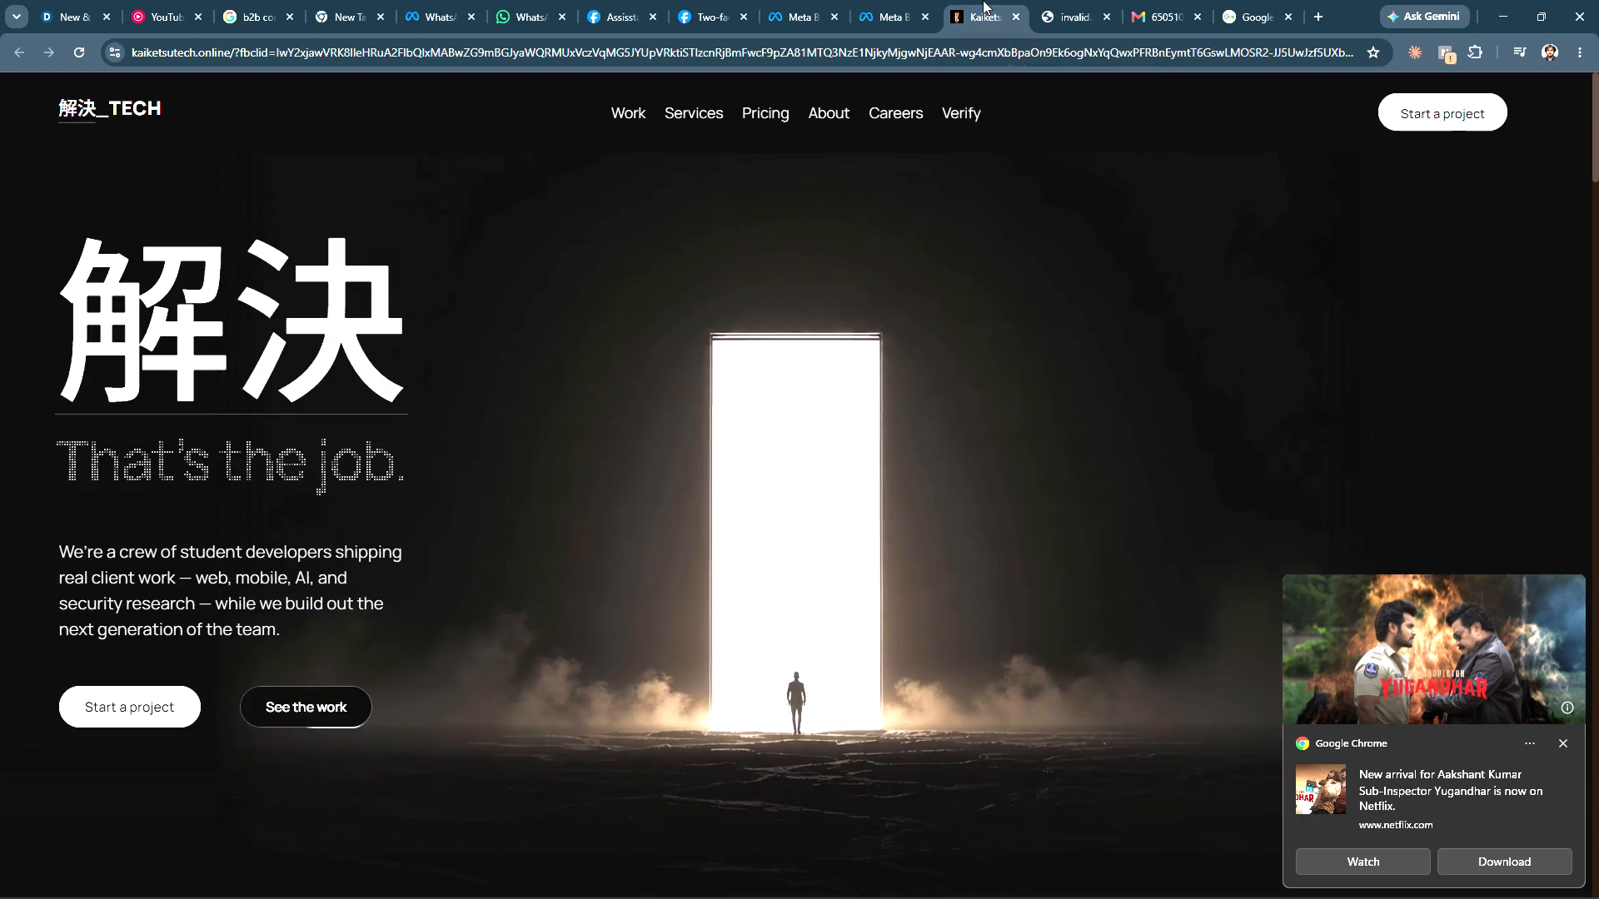
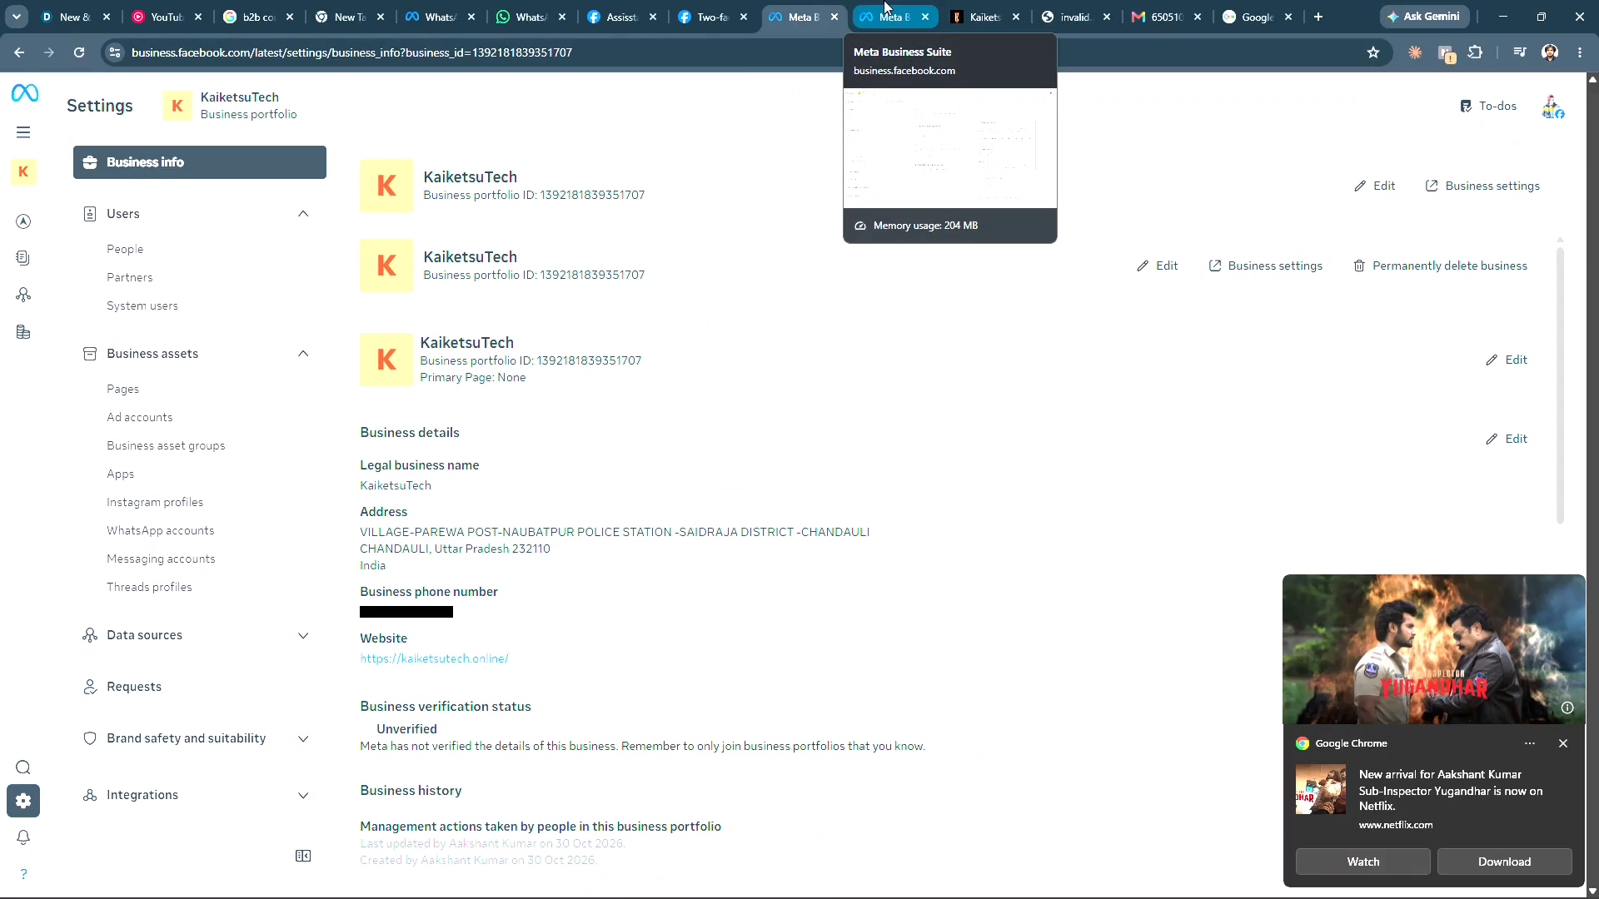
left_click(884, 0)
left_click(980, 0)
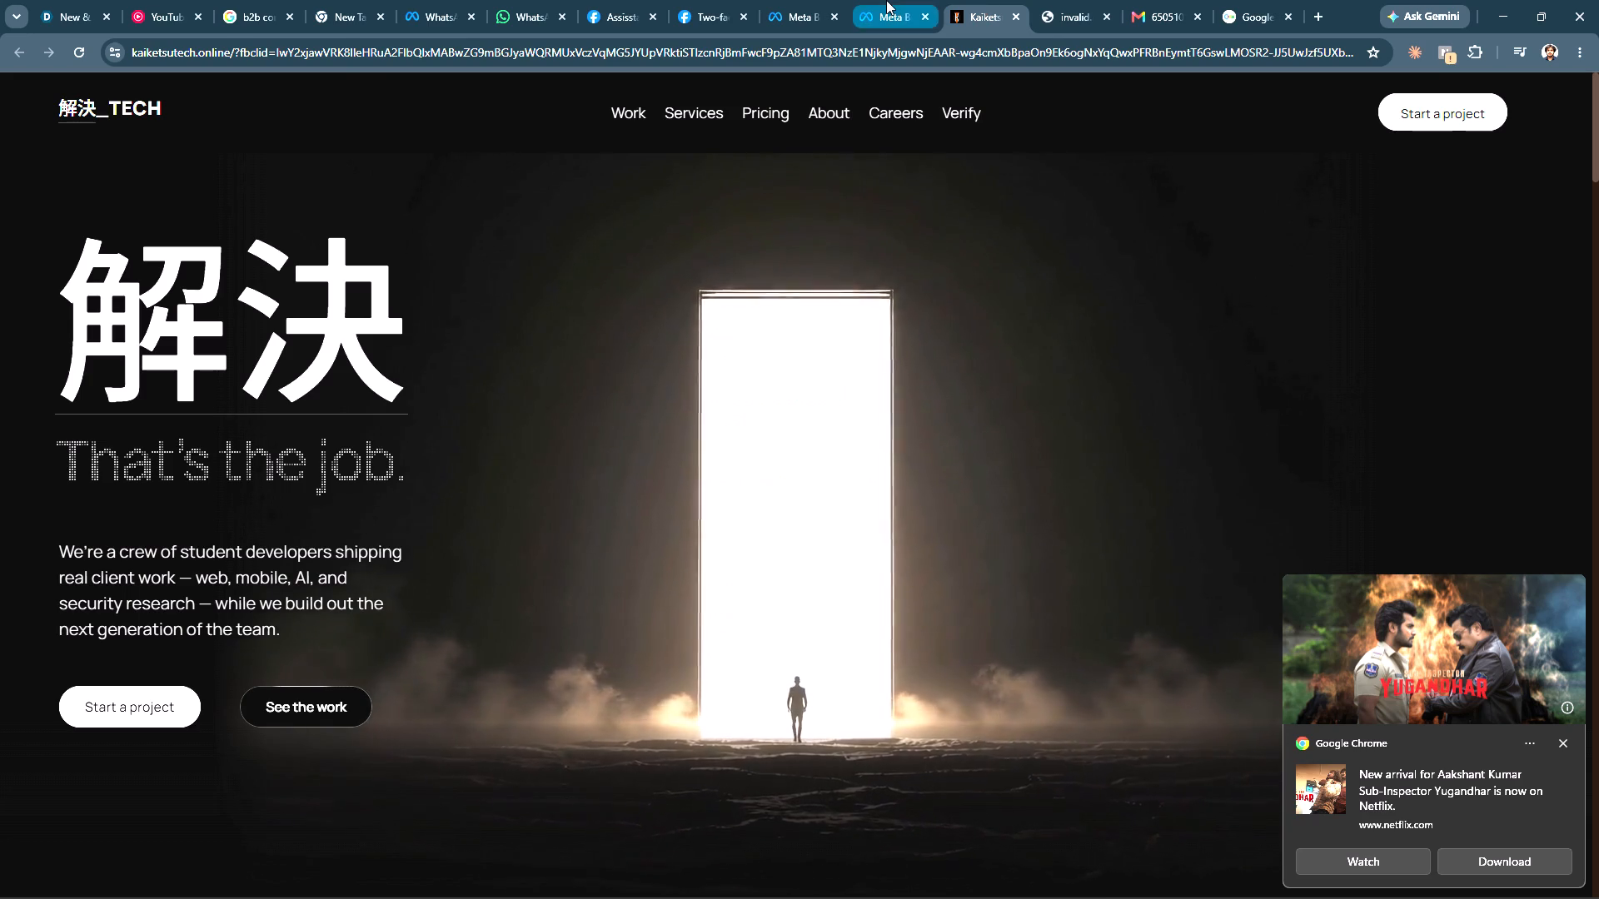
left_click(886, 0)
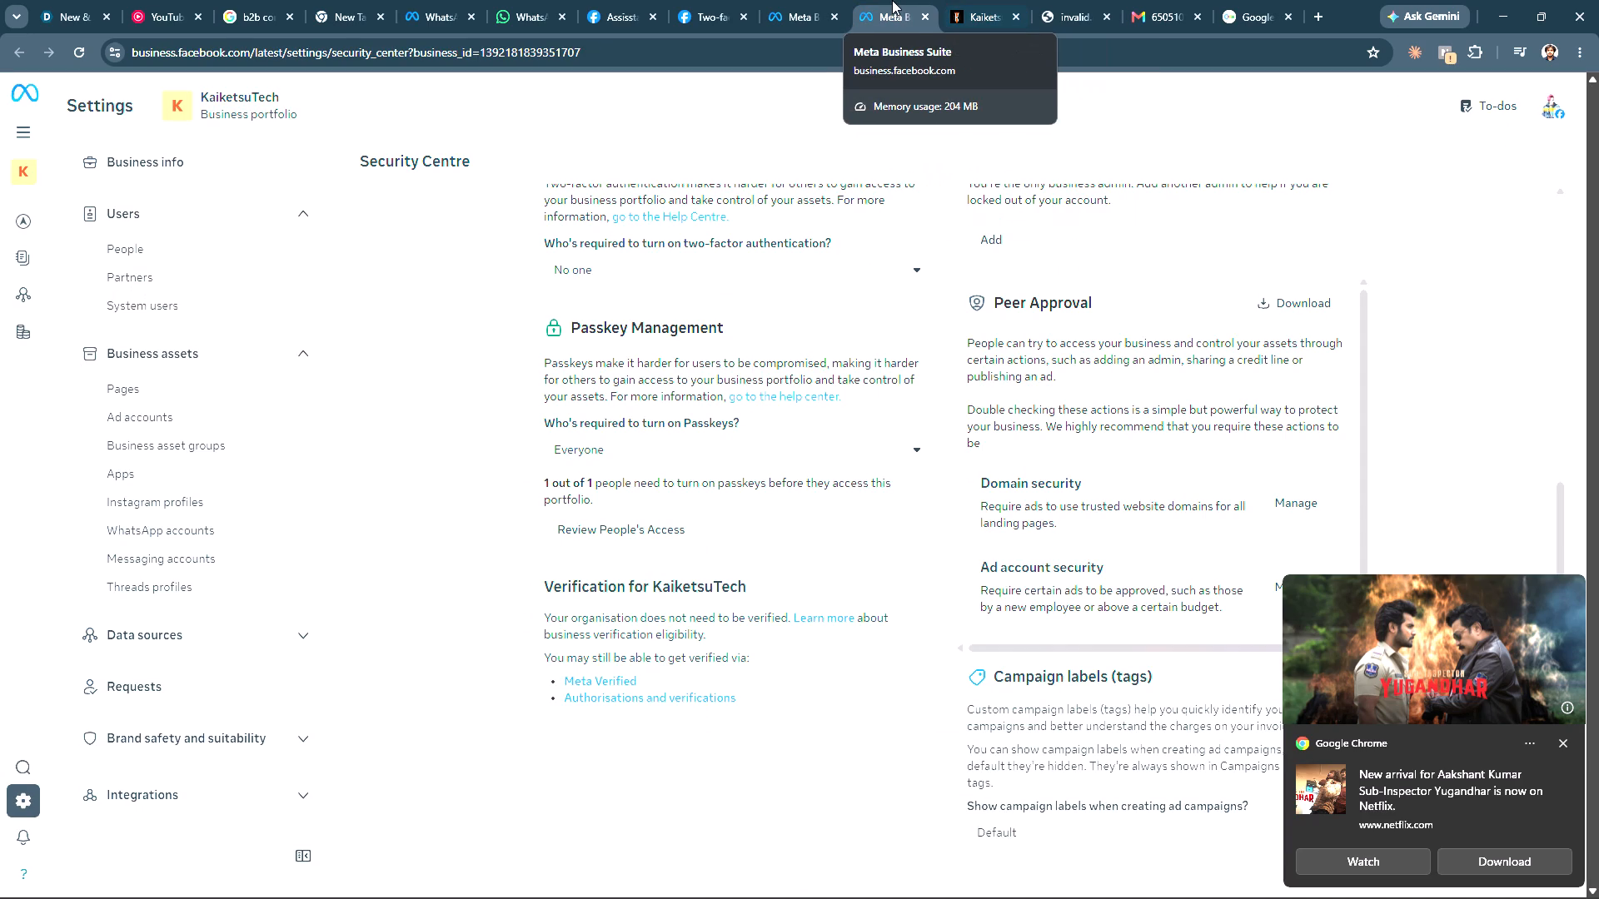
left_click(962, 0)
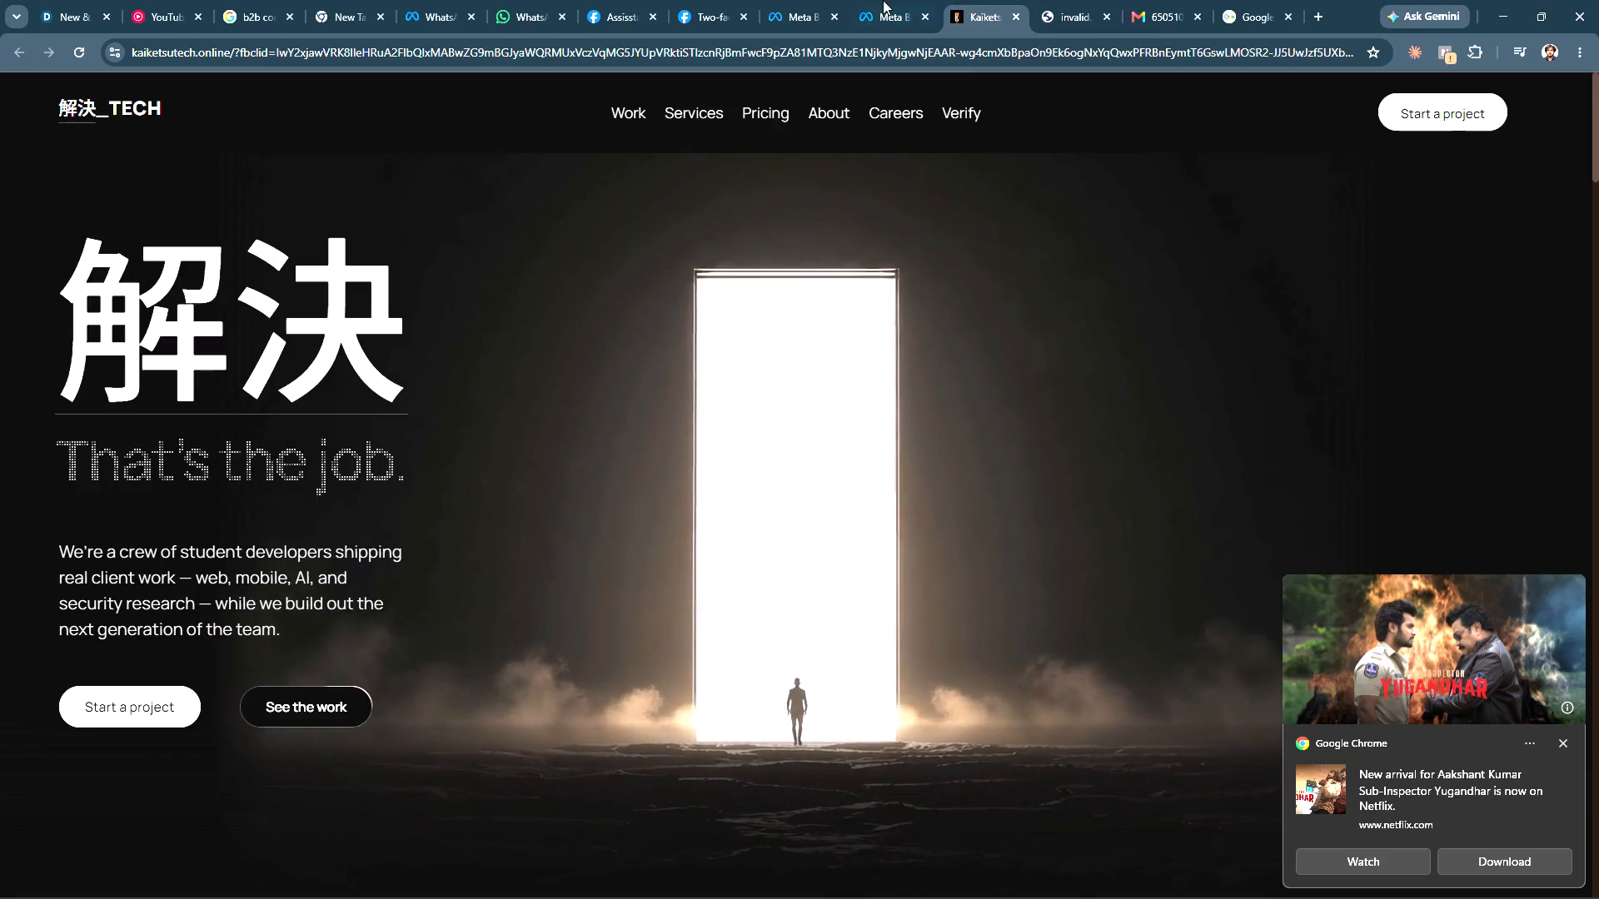
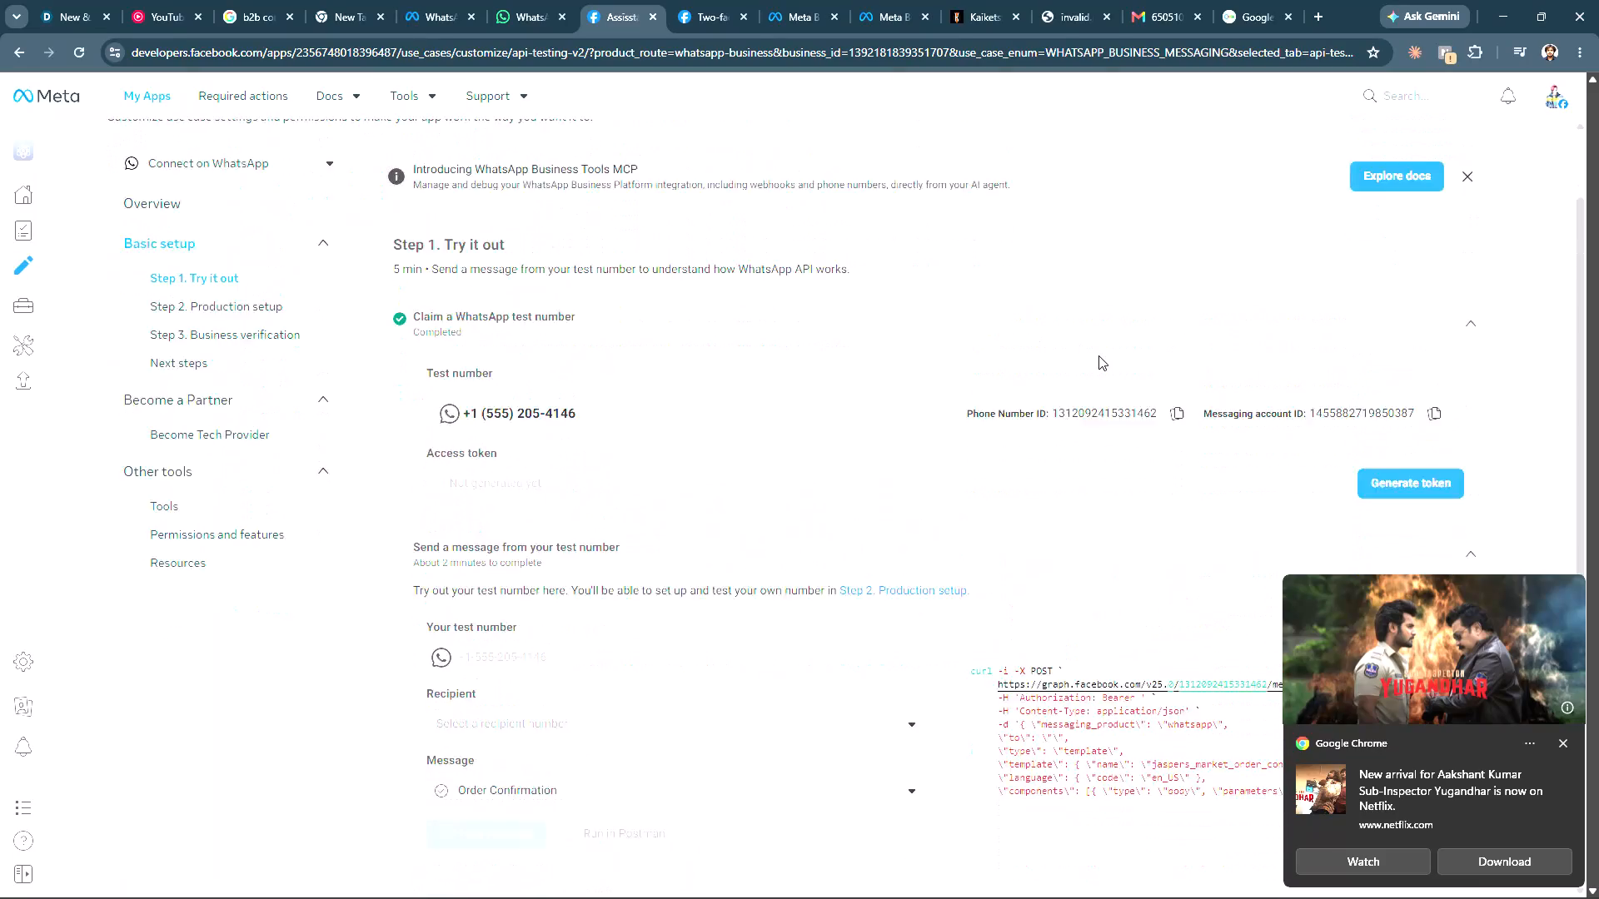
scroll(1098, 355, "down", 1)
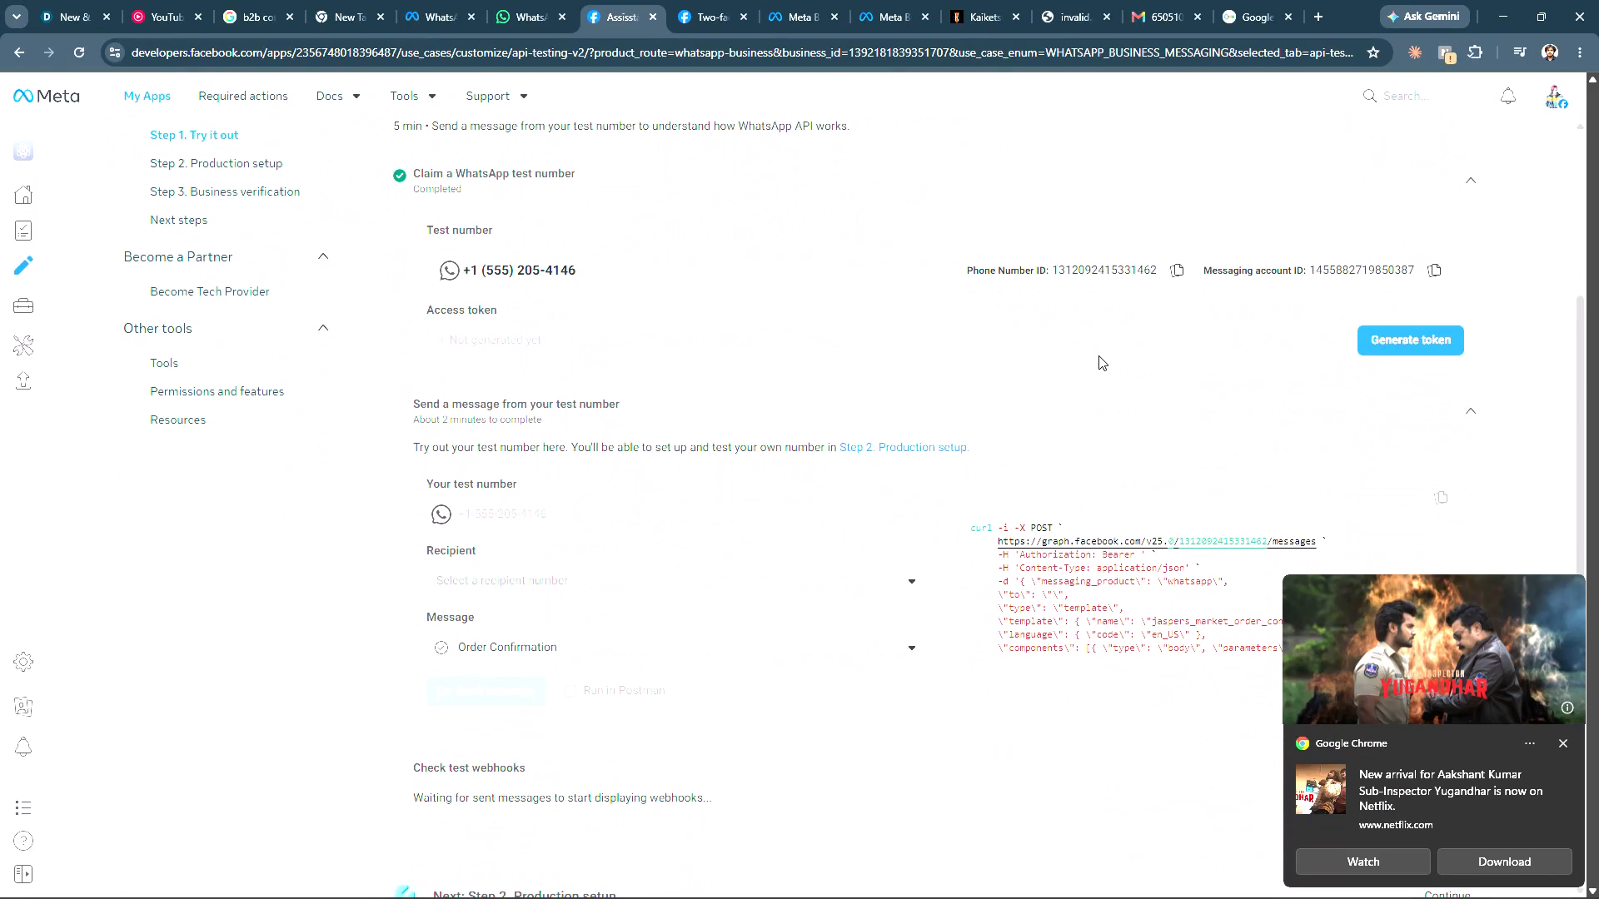
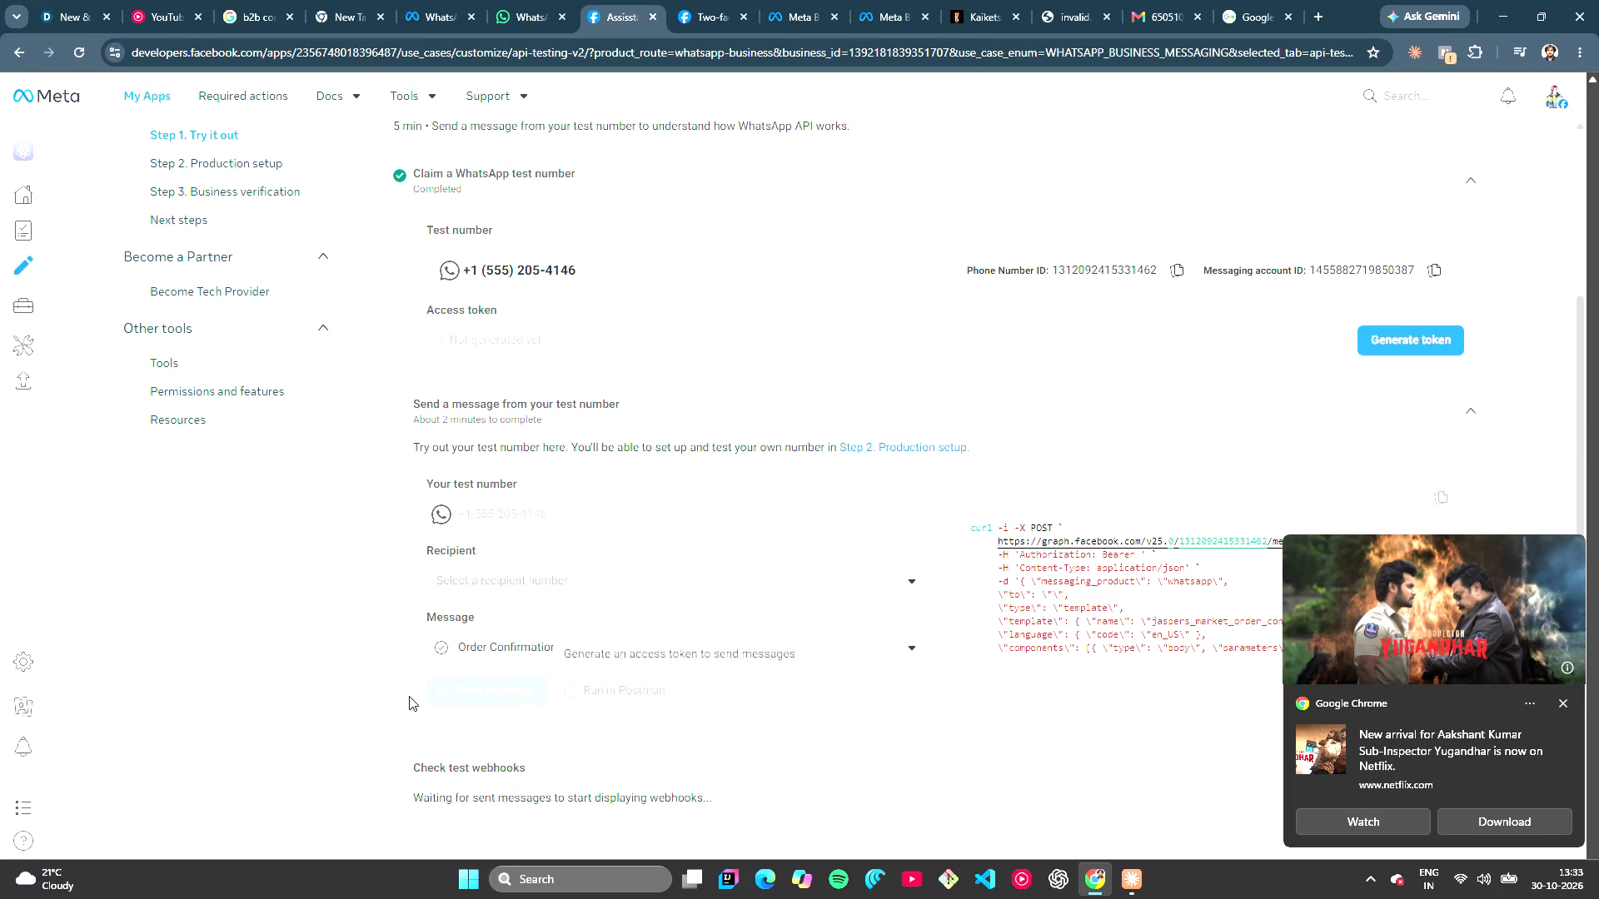
Generate an access token for the claimed WhatsApp test number in Step 1, Try it out.
scroll(443, 438, "down", 2)
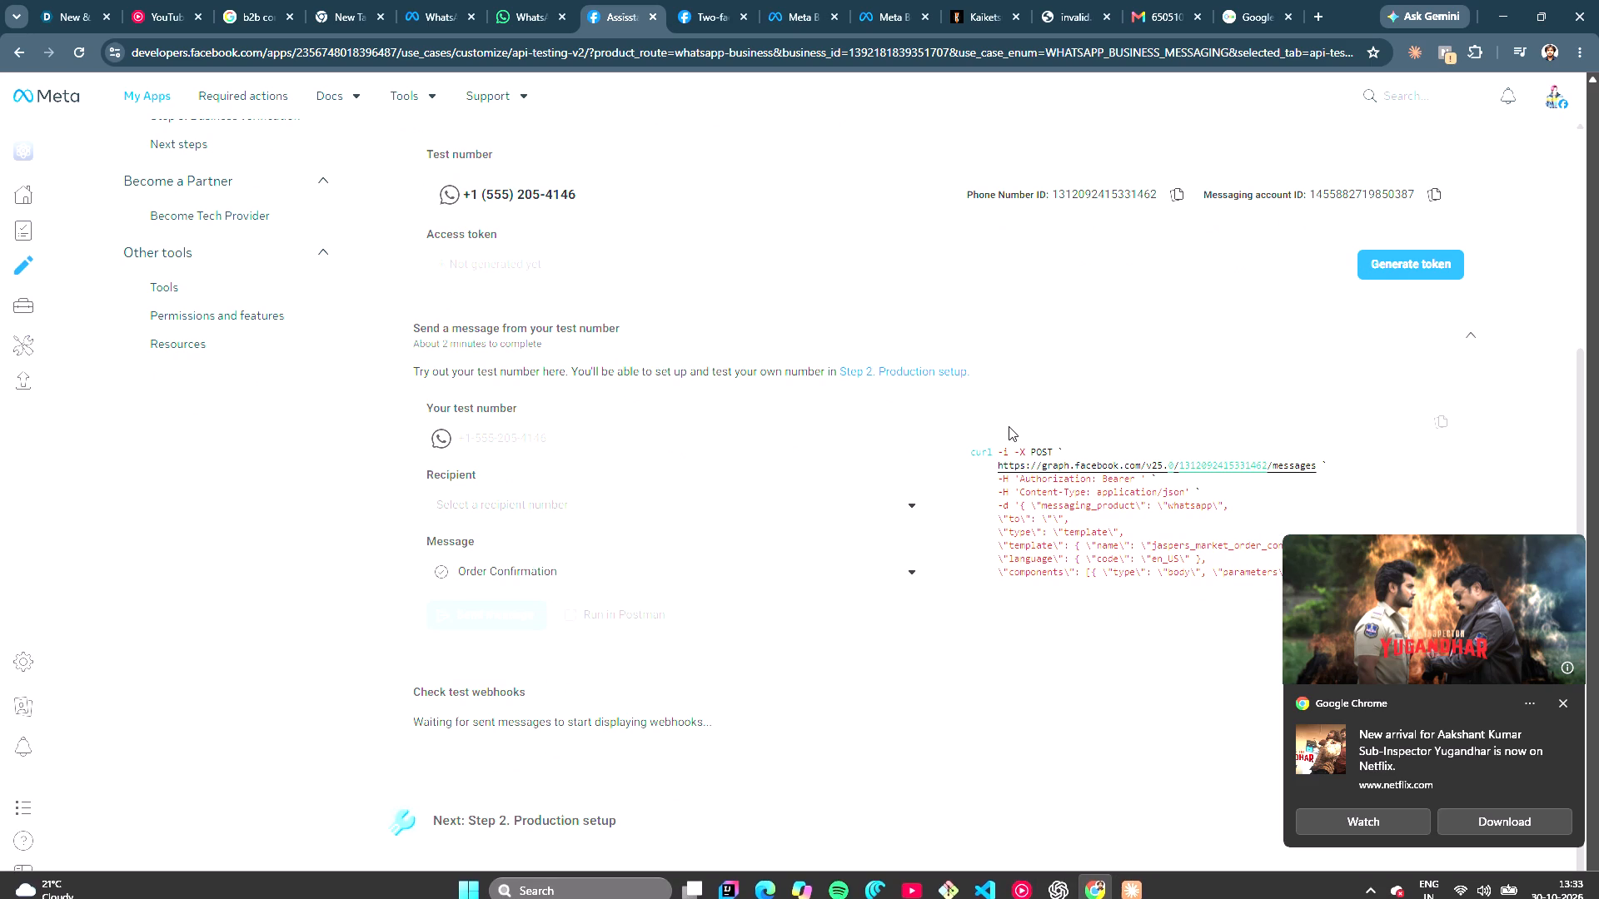
scroll(1009, 426, "up", 2)
scroll(1255, 474, "down", 2)
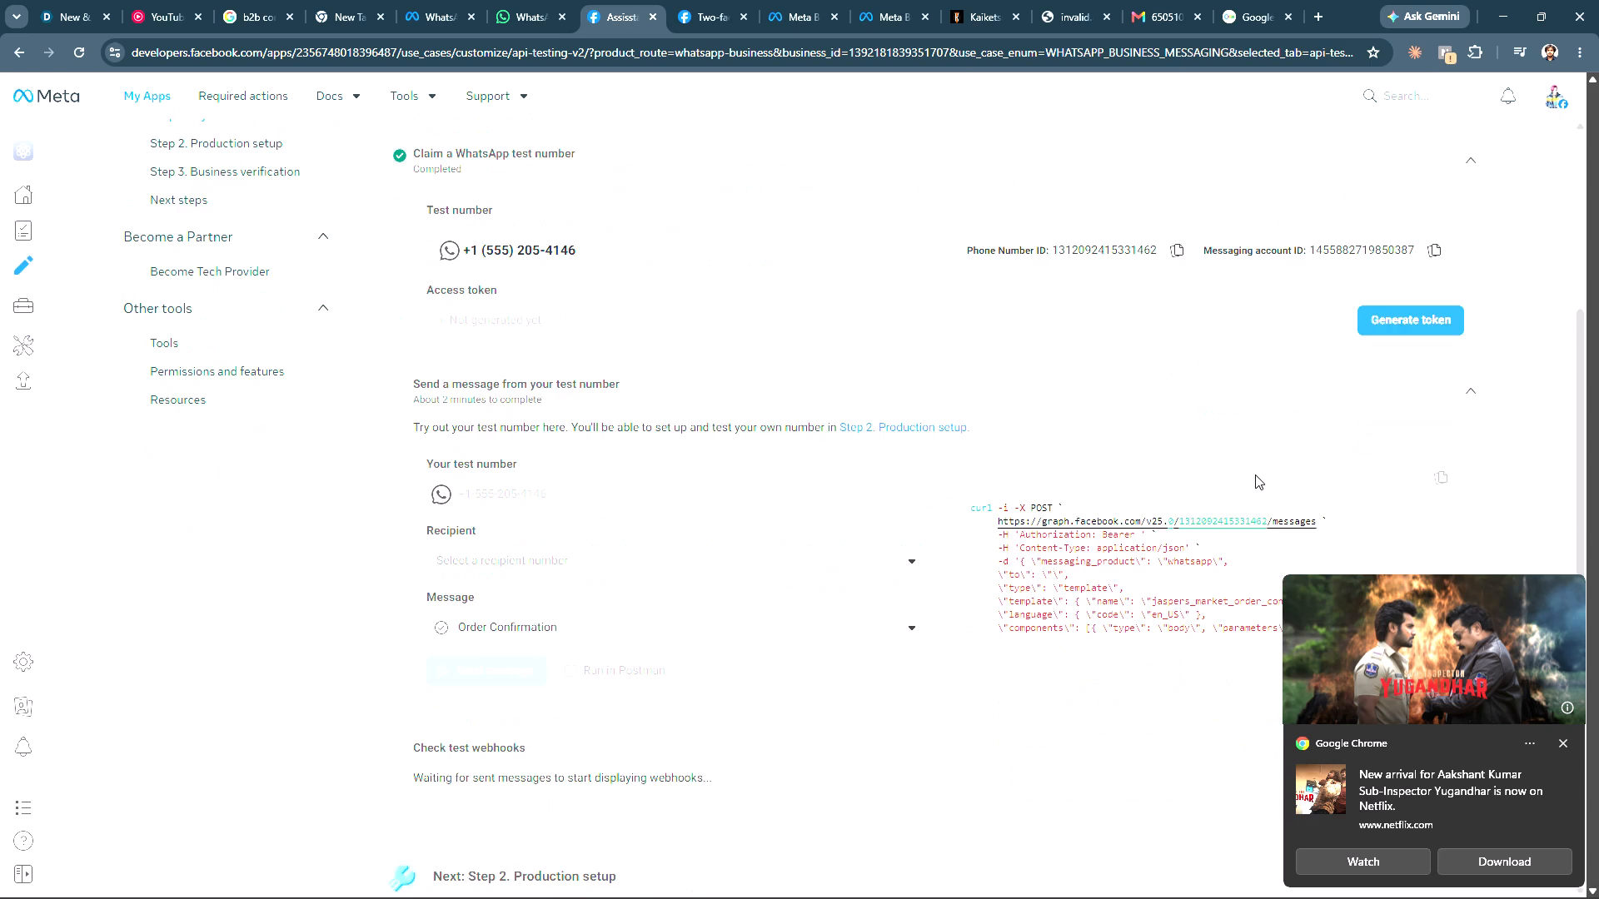
scroll(1255, 474, "up", 6)
scroll(1255, 474, "down", 2)
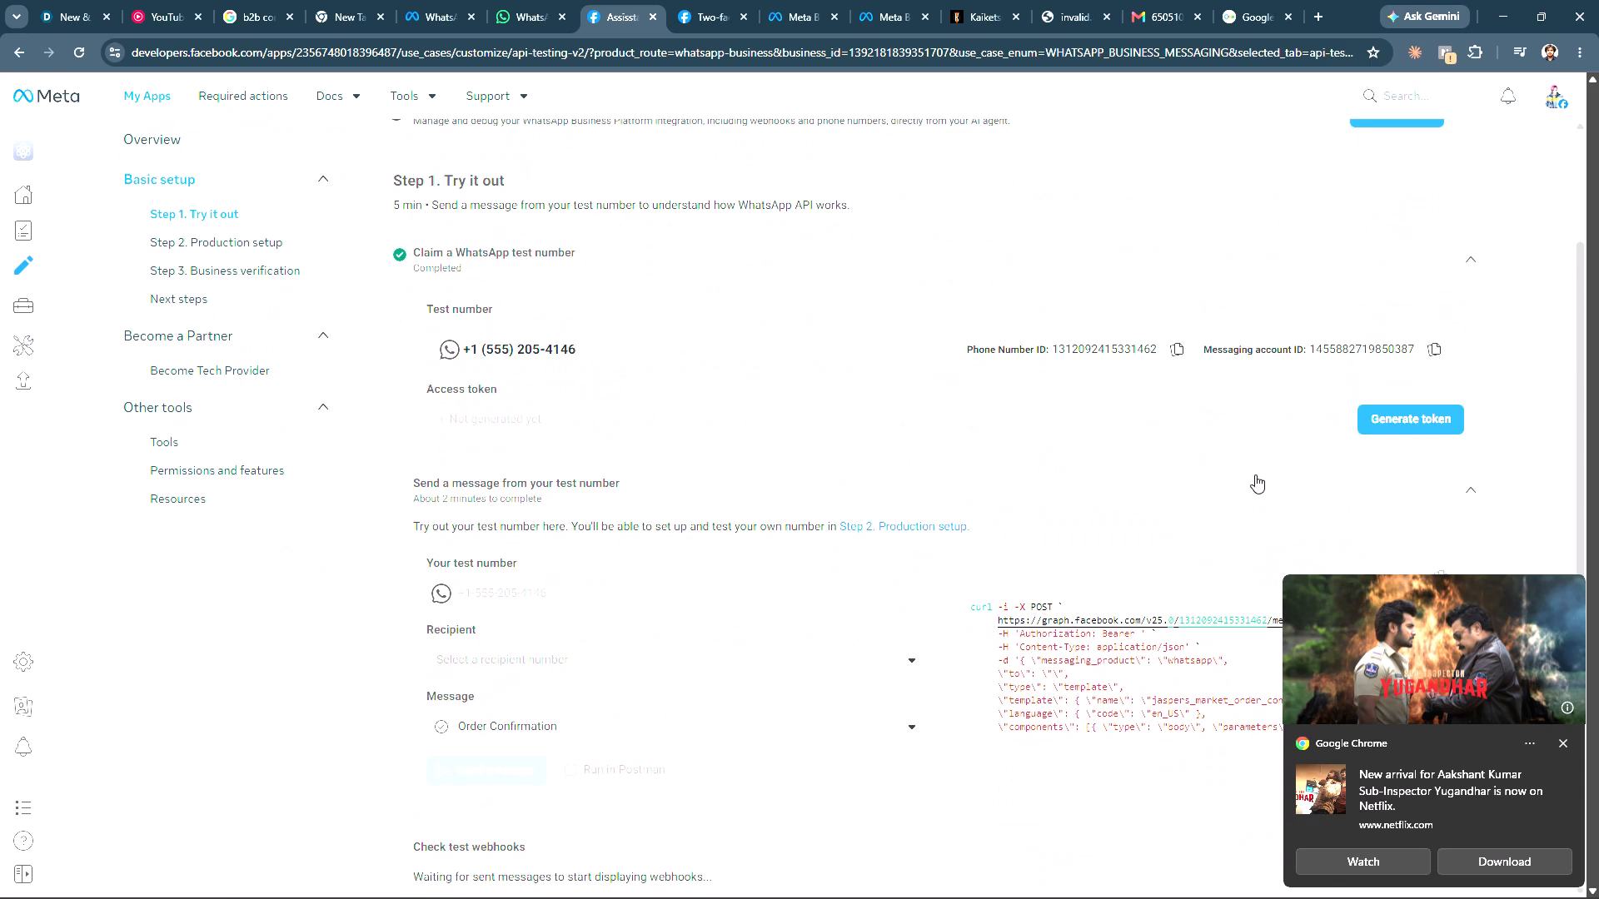
left_click(1412, 423)
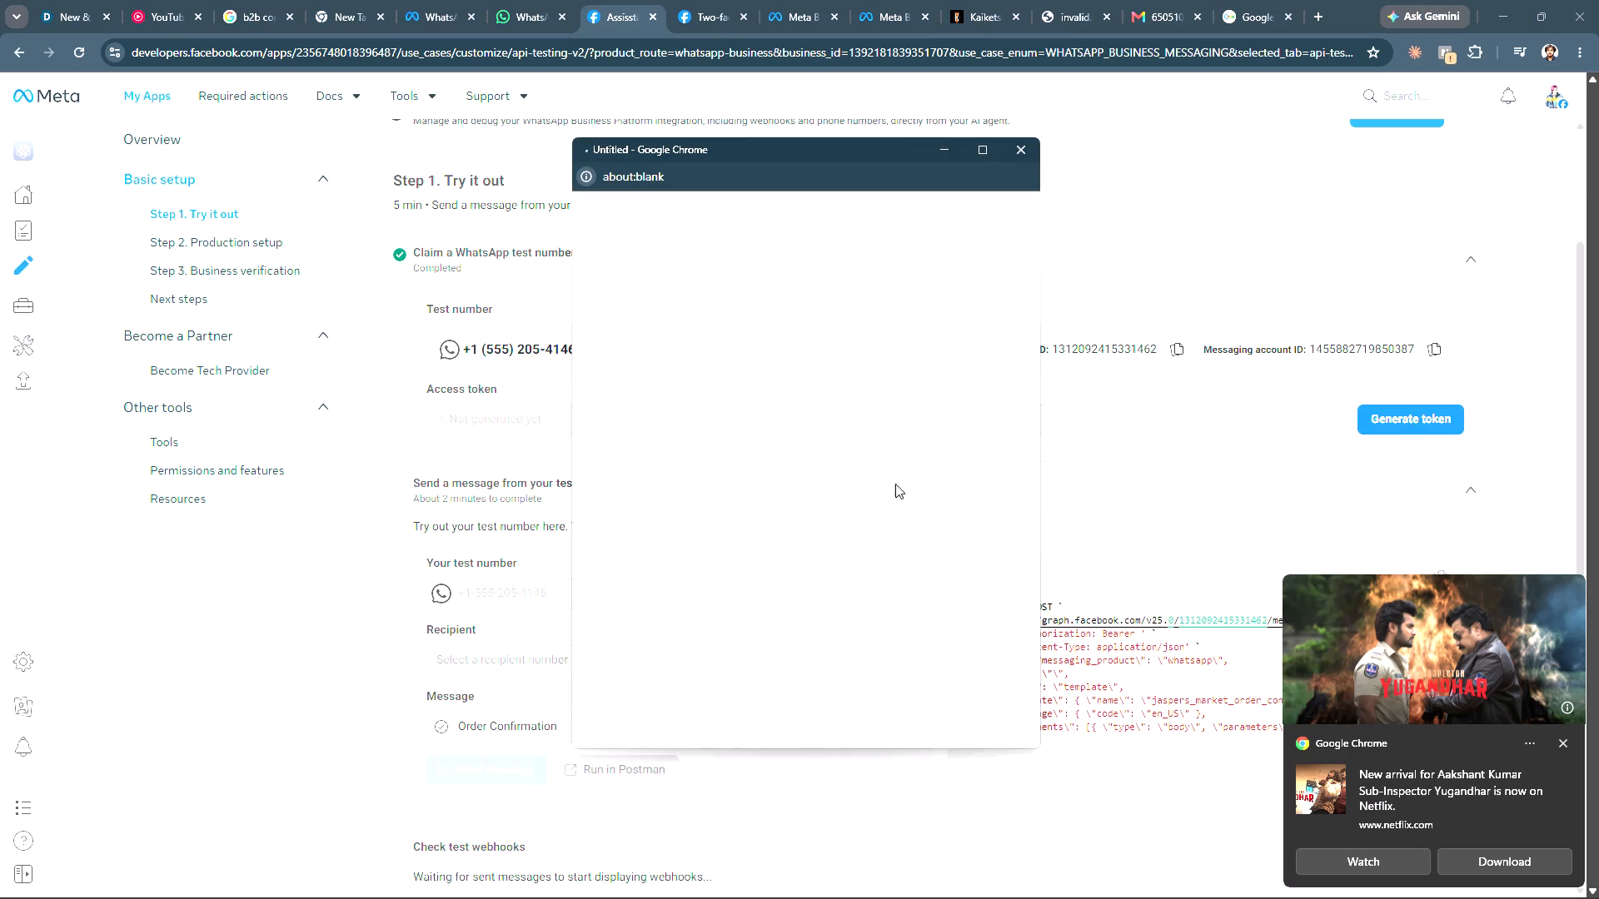